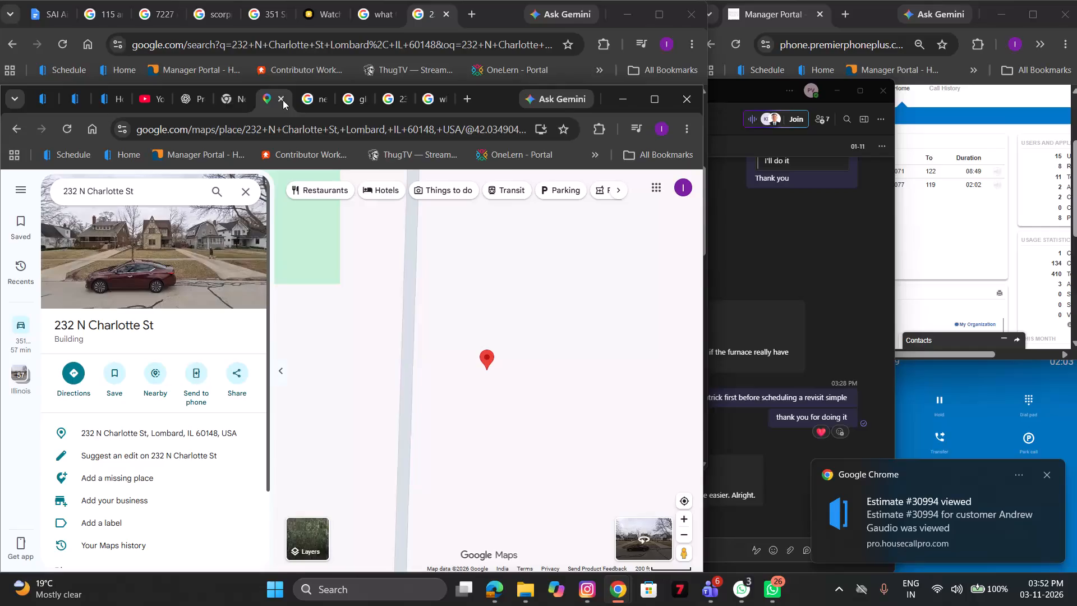
Get driving directions from the copied appointment address to the customer's address.
left_click(75, 371)
key("ctrl+v")
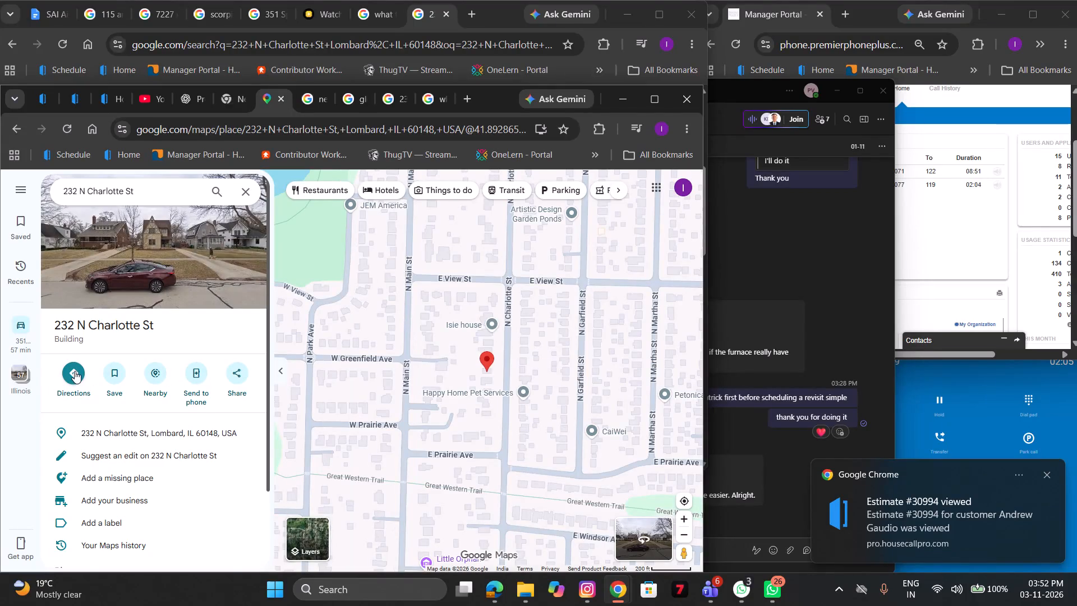
left_click(75, 371)
key("ctrl+v")
key("Return")
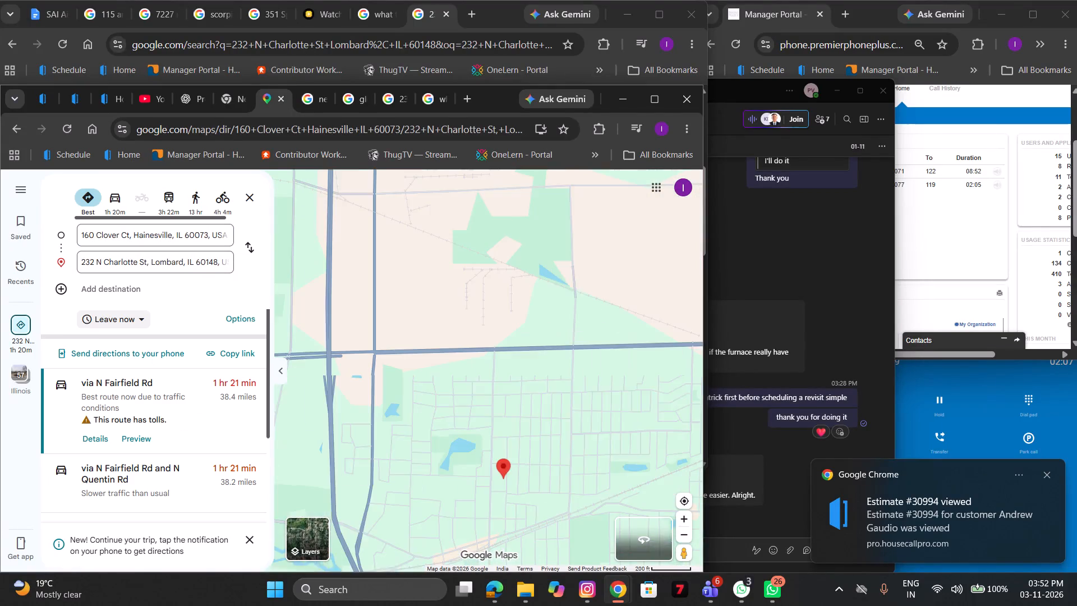
left_click(111, 102)
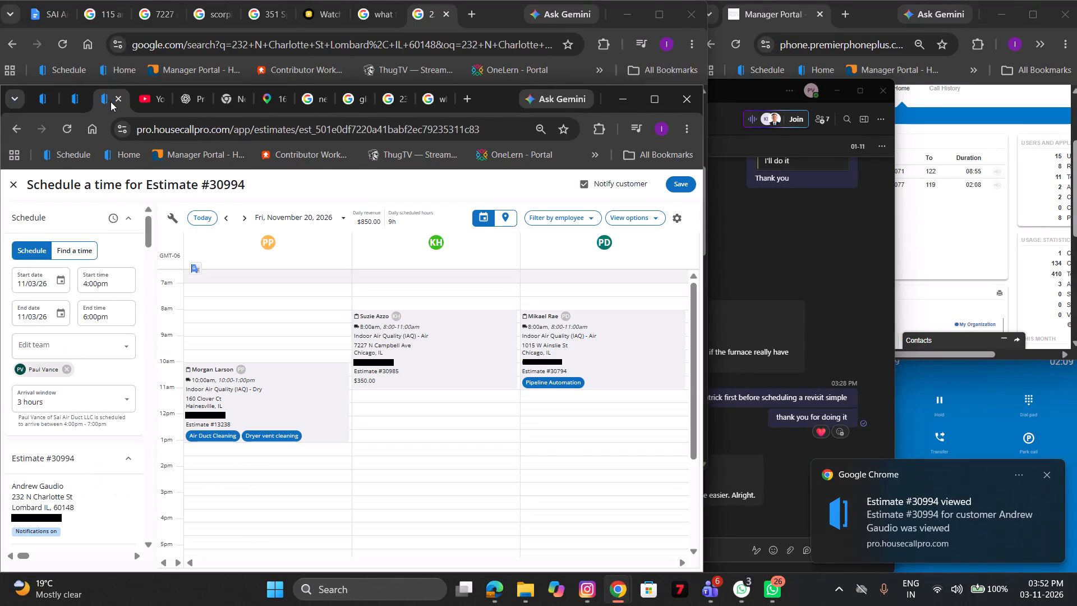
left_click(241, 218)
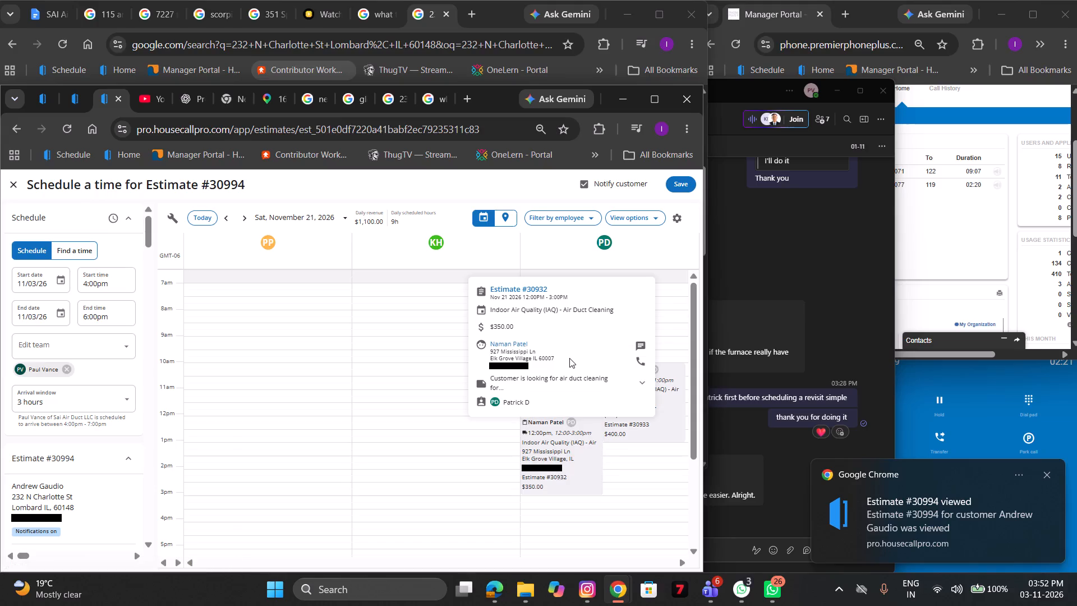
left_click_drag(569, 358, 491, 353)
key("ctrl+c")
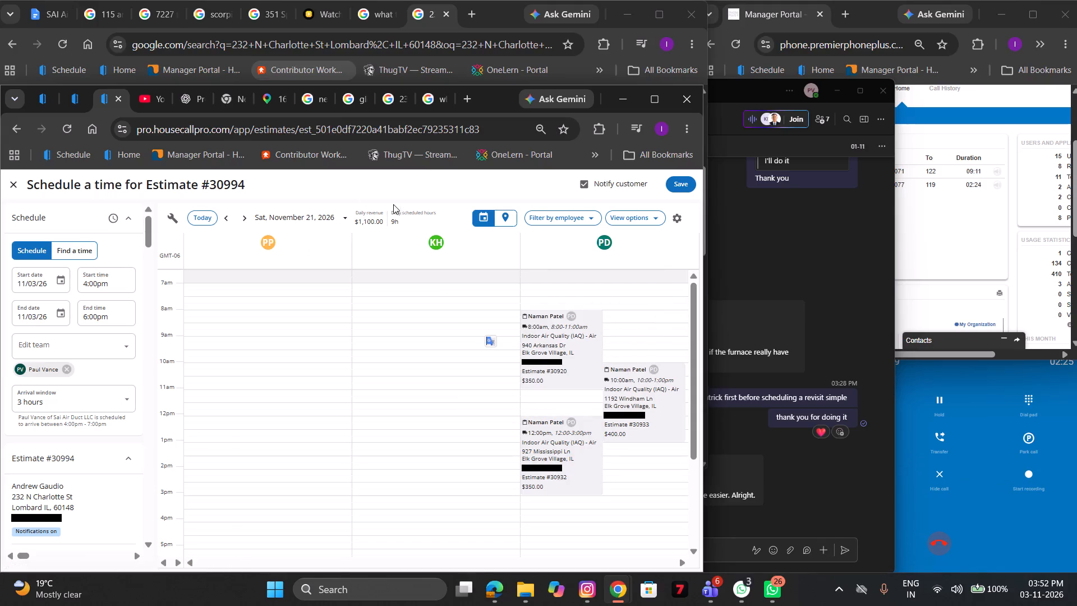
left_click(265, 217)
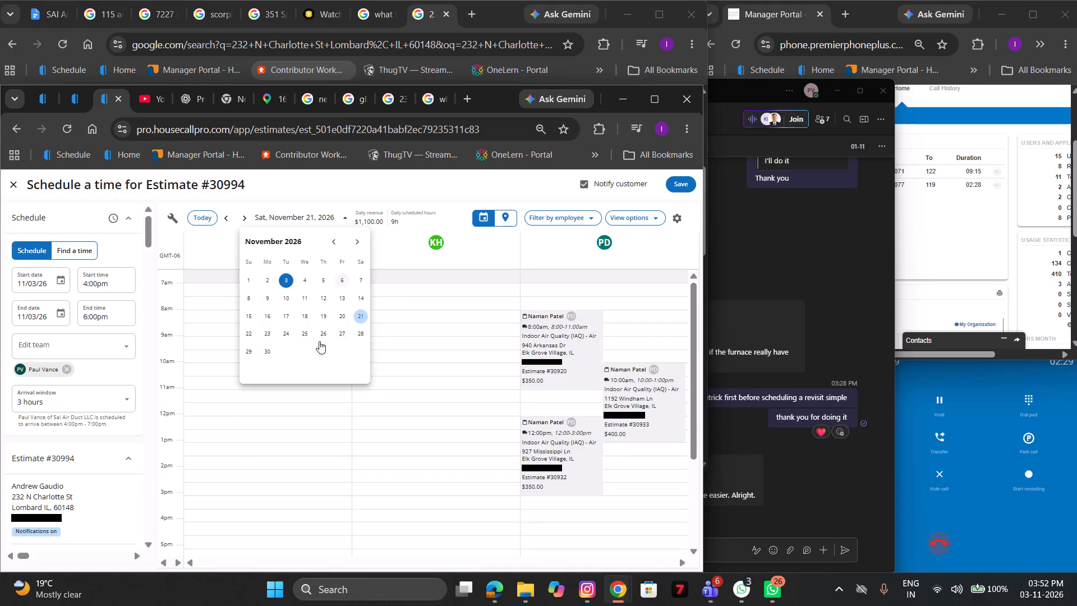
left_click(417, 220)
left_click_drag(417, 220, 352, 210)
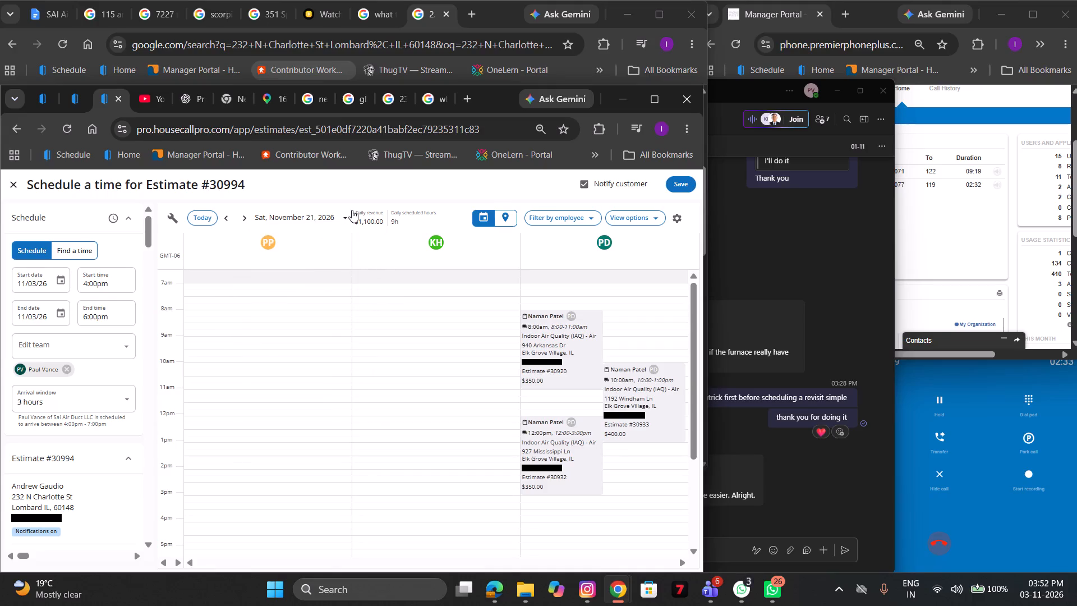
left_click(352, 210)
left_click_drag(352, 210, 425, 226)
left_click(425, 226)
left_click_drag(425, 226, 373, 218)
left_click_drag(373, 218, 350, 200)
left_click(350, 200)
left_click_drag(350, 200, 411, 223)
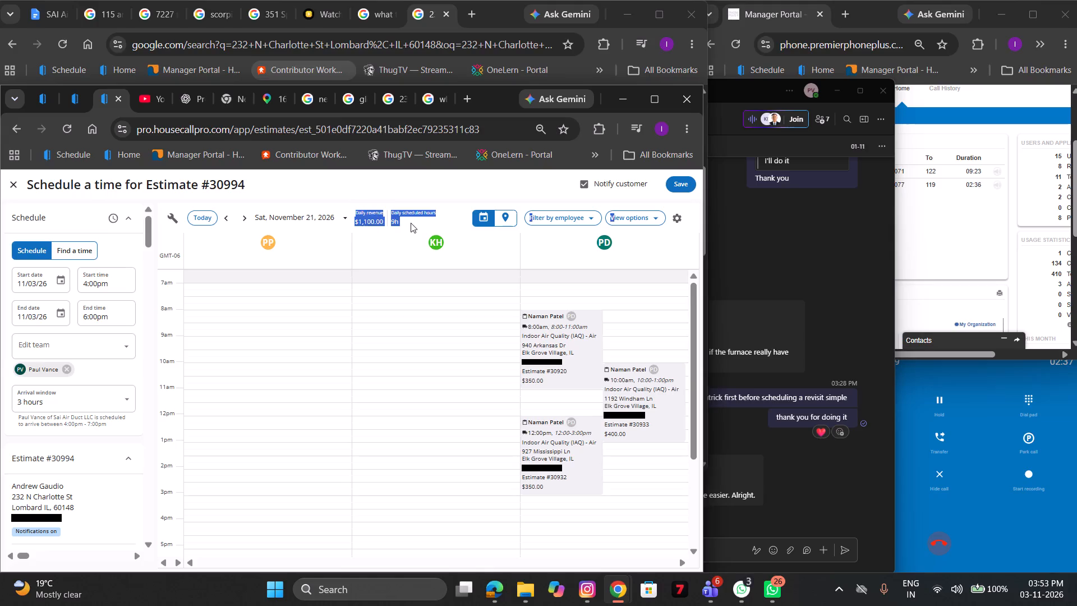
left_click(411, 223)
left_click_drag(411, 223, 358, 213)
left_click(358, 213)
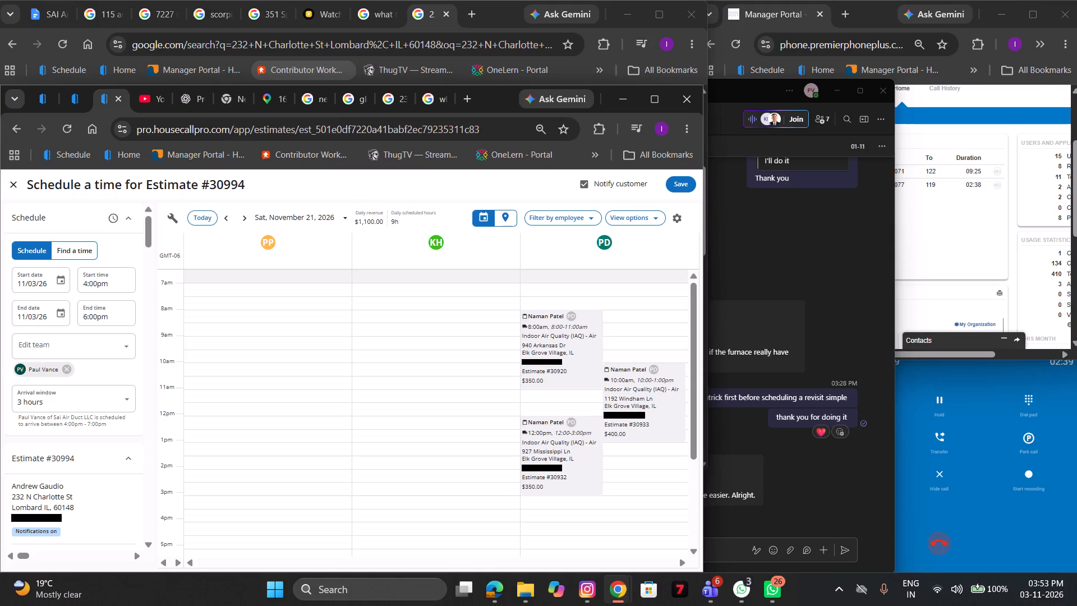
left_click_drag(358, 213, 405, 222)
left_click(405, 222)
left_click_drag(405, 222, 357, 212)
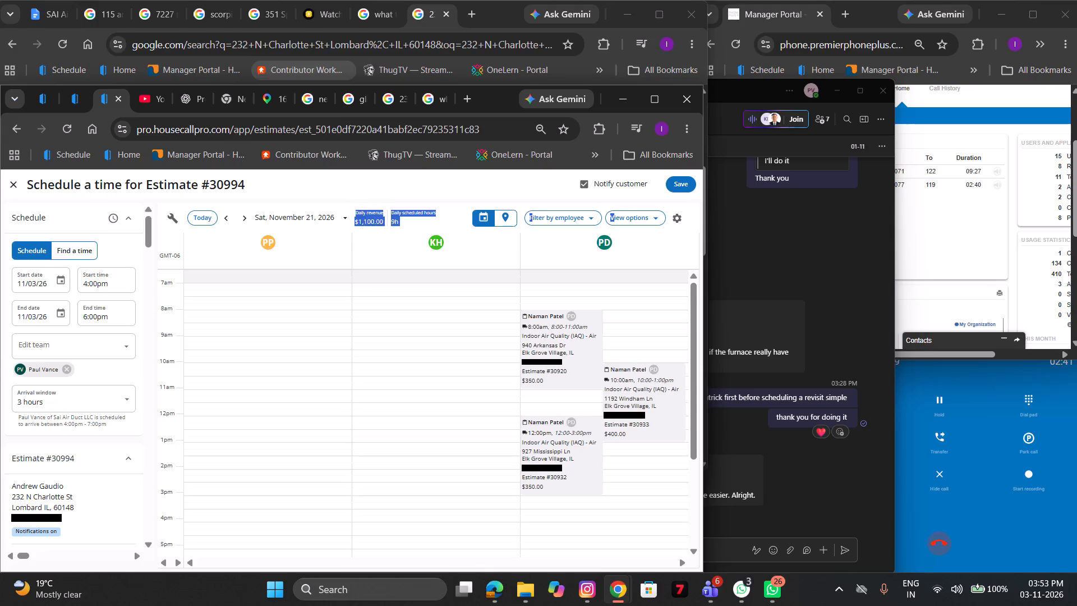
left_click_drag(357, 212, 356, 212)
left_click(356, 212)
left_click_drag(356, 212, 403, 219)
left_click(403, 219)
Schedule Estimate #30994 for technician KH on November 21, 2026, from 8:00am to 11:00am, and save the schedule.
left_click(388, 314)
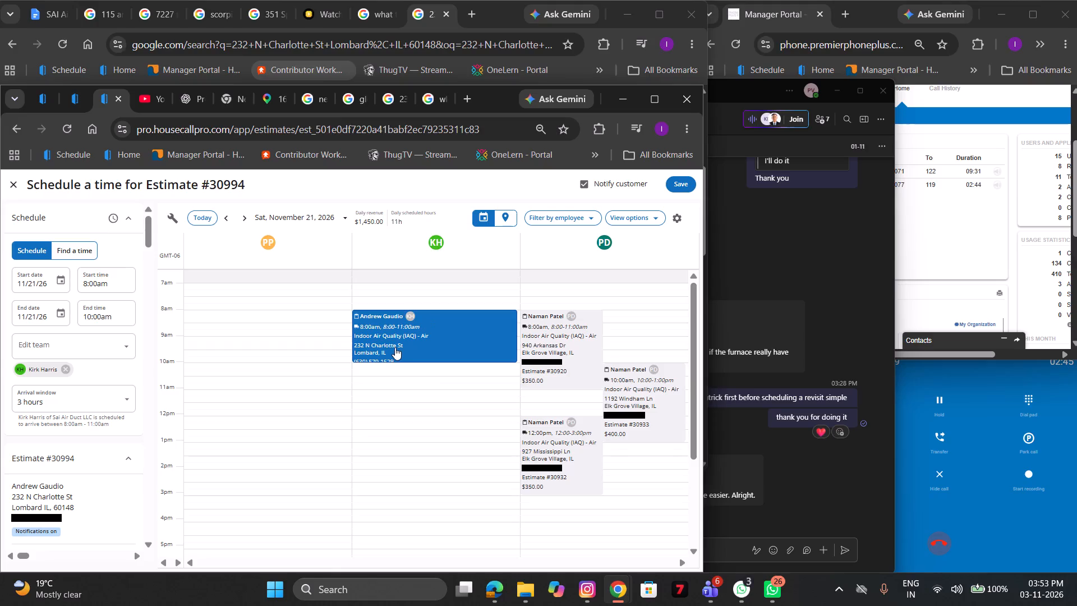
left_click(395, 347)
left_click(398, 403)
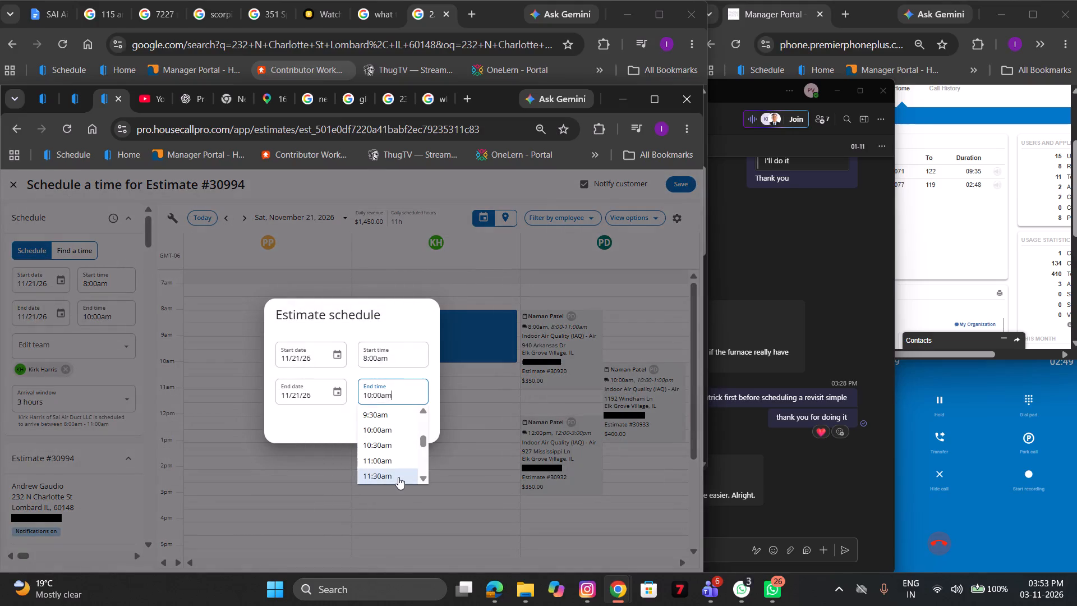
left_click(398, 462)
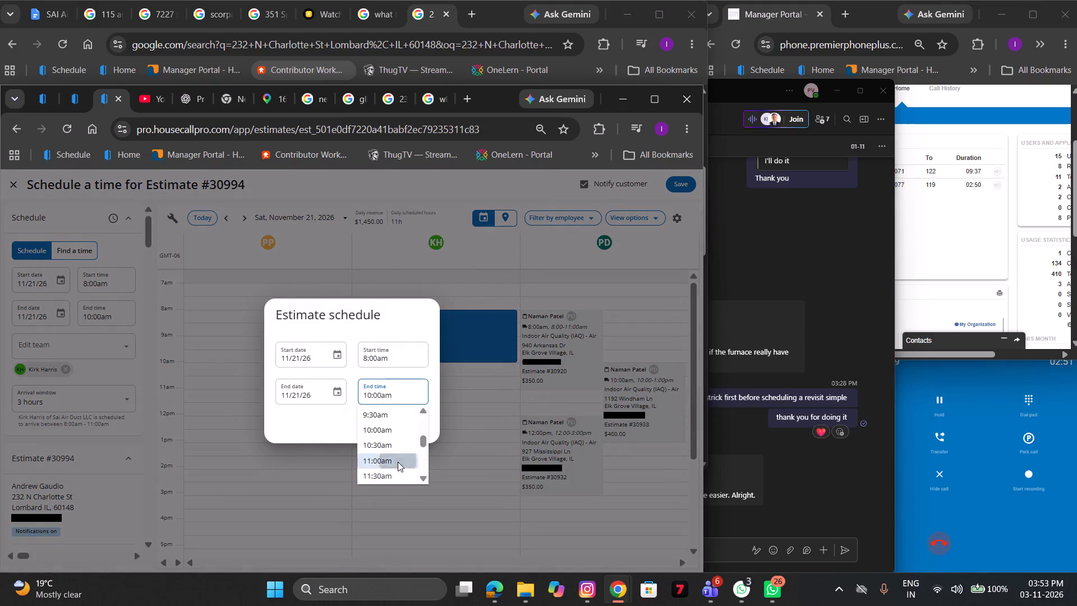
left_click(408, 427)
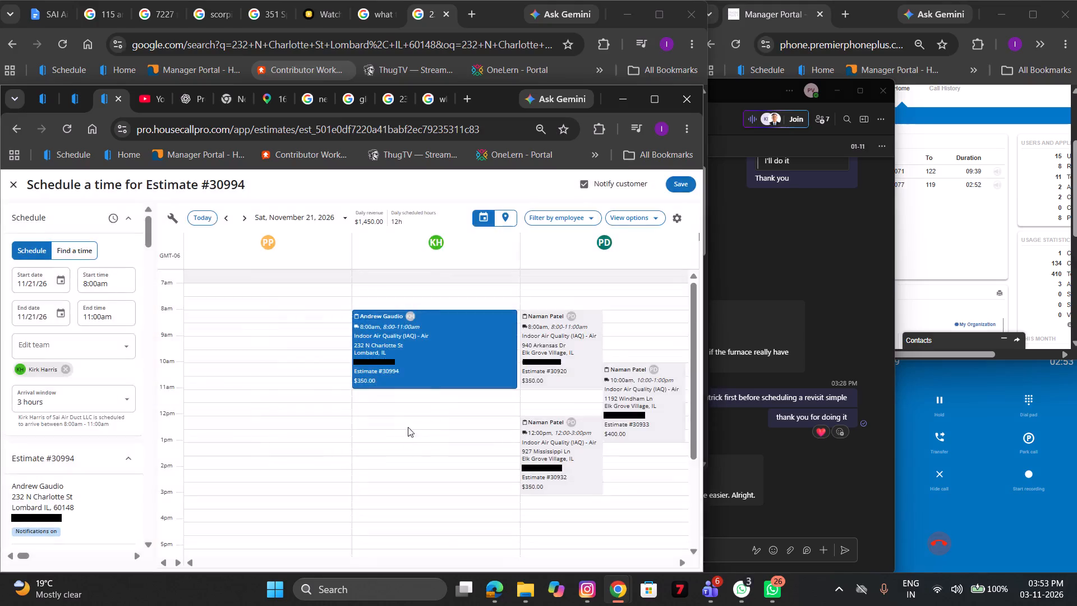
left_click(684, 190)
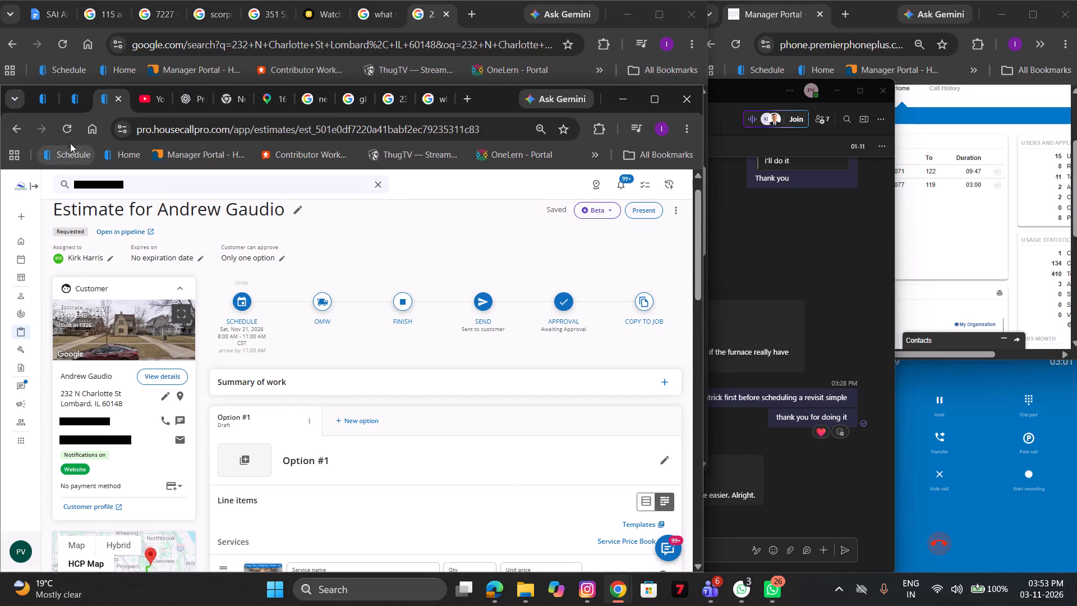
Reload the estimate and begin a new private note with the text "Customer is looking".
left_click(70, 137)
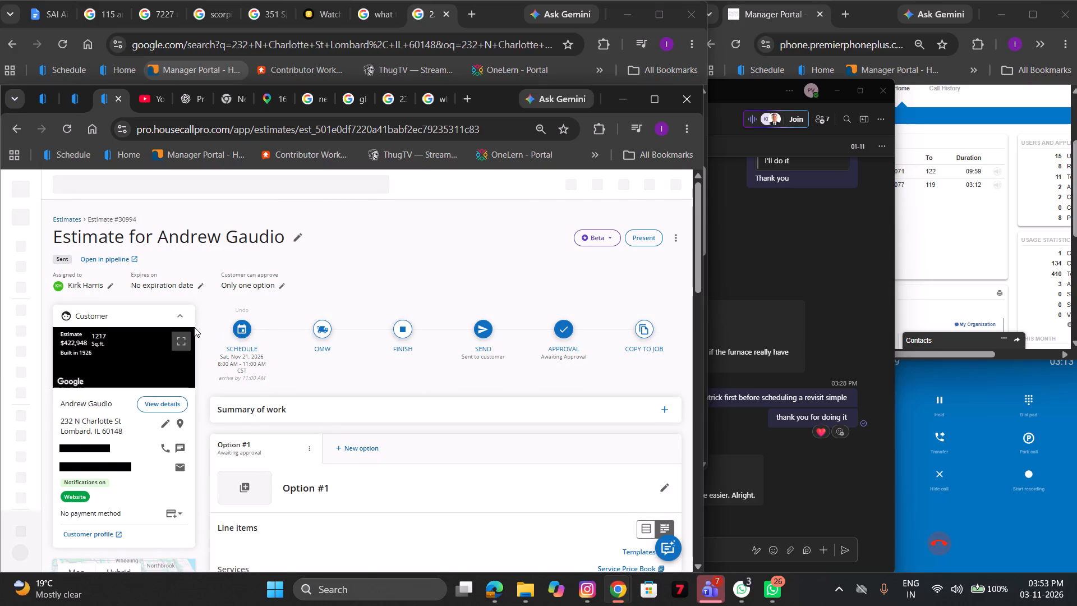
scroll(194, 327, "down", 4)
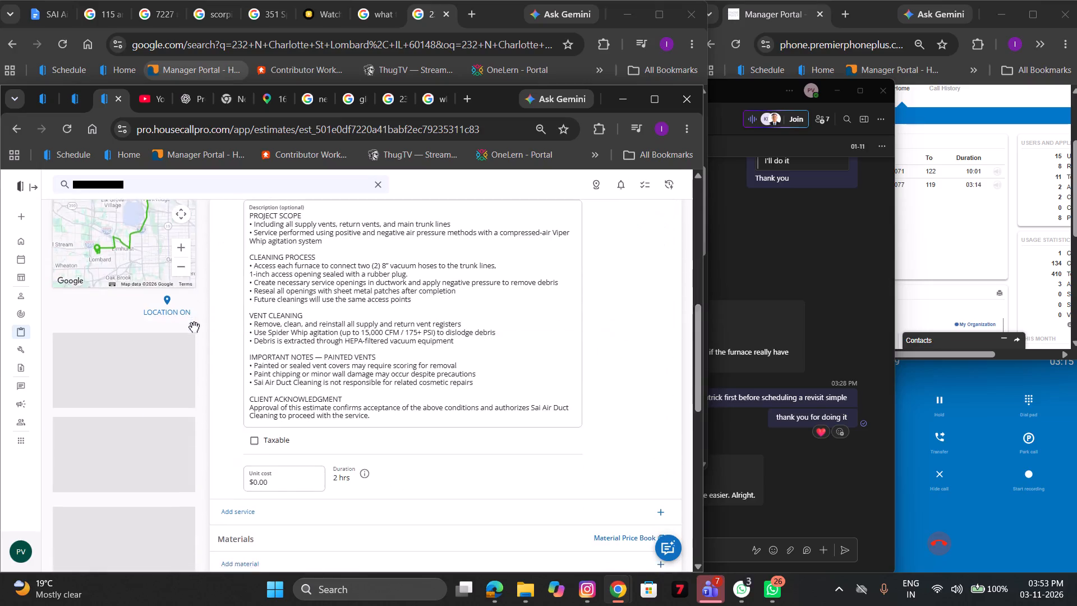
scroll(194, 327, "up", 4)
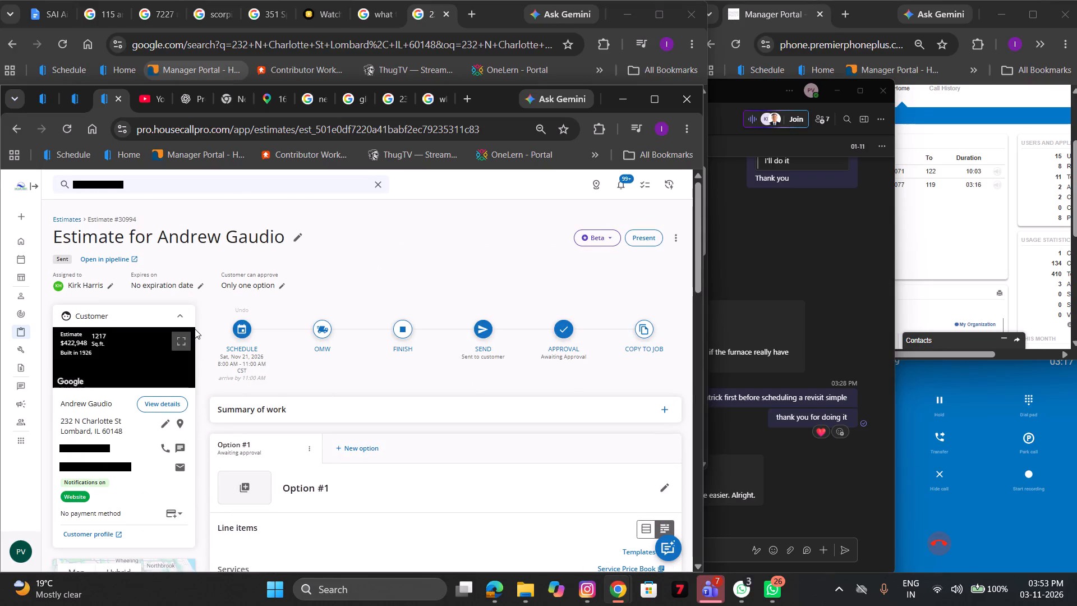
scroll(195, 327, "up", 1)
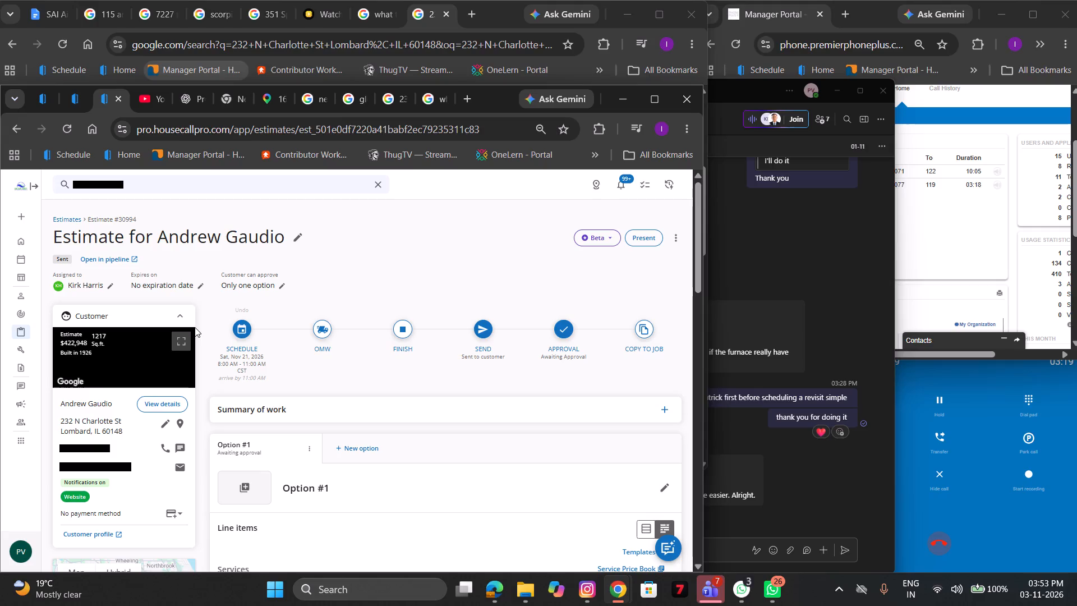
scroll(195, 327, "down", 4)
scroll(195, 327, "up", 6)
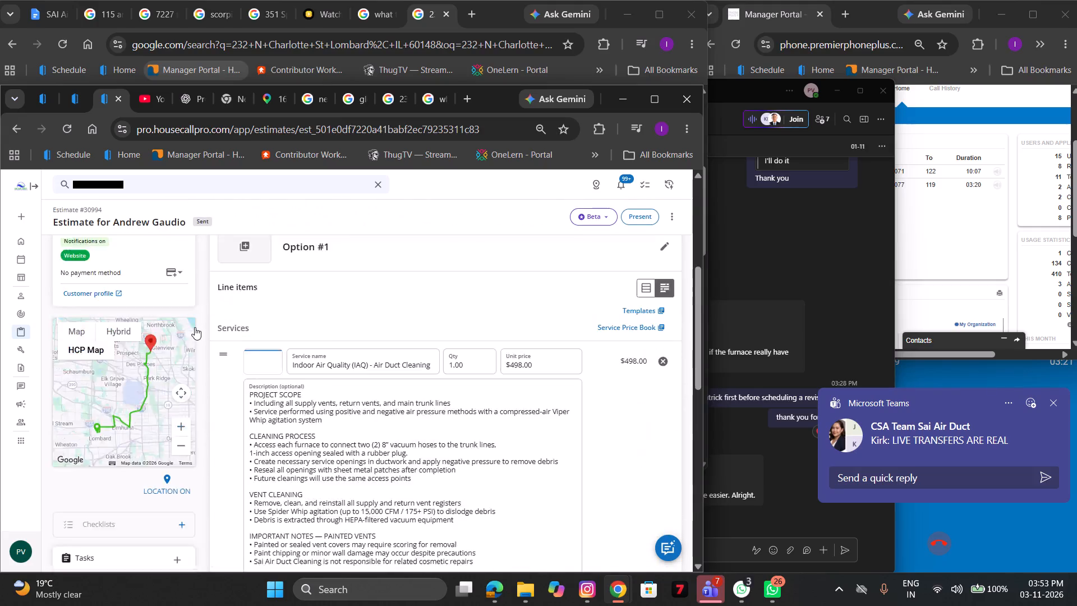
scroll(195, 327, "down", 4)
scroll(195, 327, "up", 1)
left_click(162, 301)
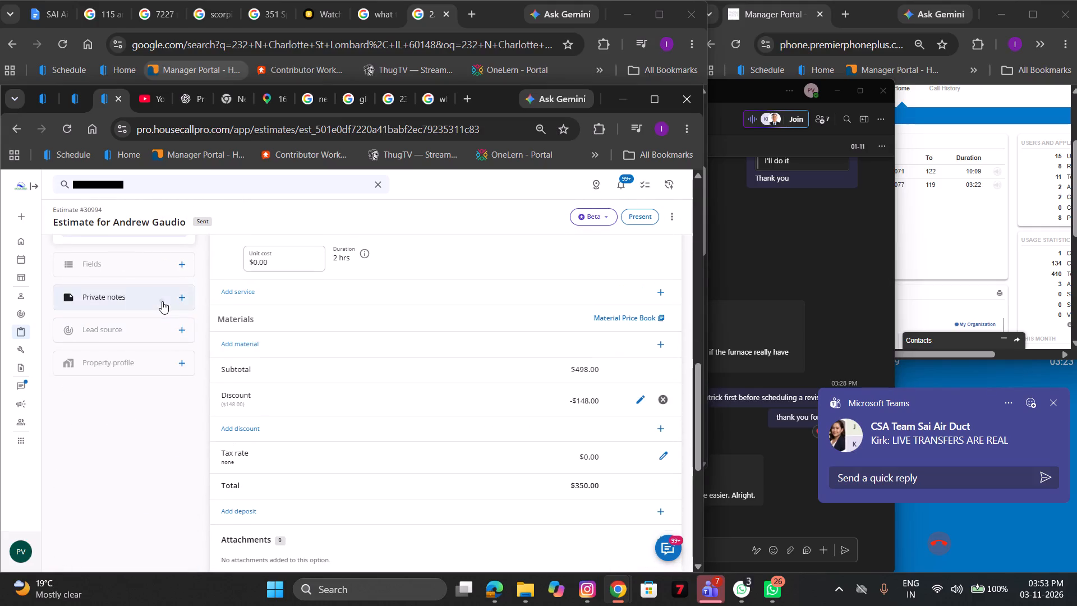
type("Customer is looking")
key("space")
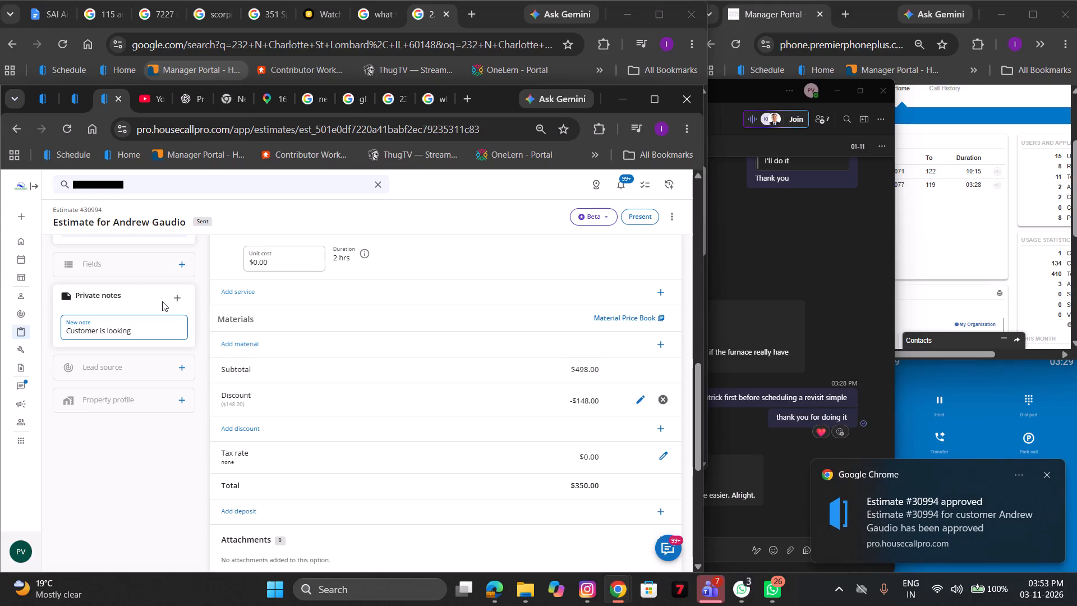
Return to the top of the estimate, bring the NUSO web phone call window forward and dismiss the Chrome notification covering it.
scroll(162, 301, "up", 5)
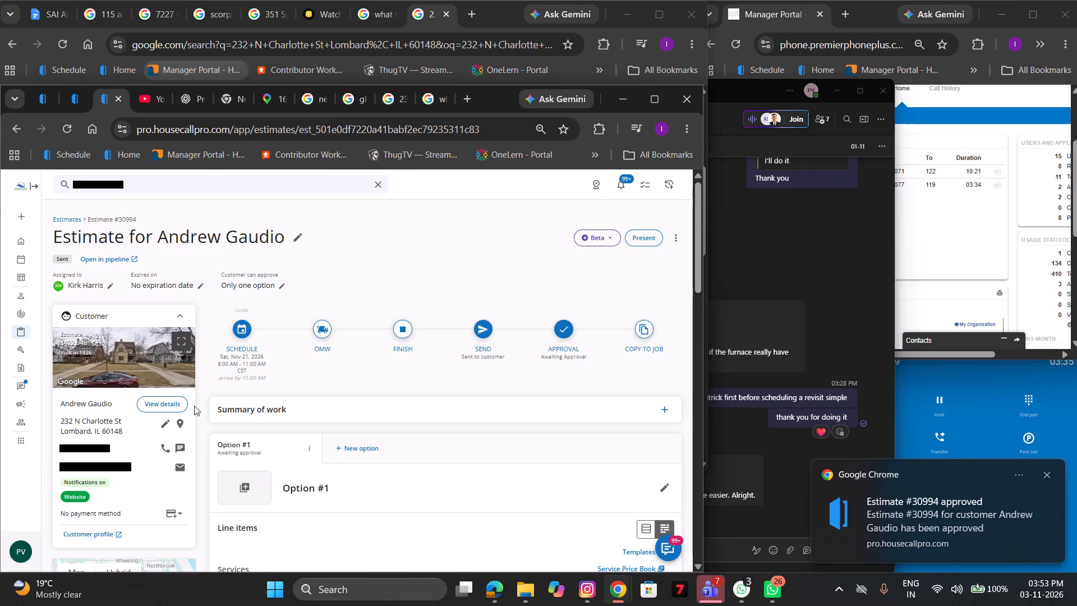
left_click(954, 376)
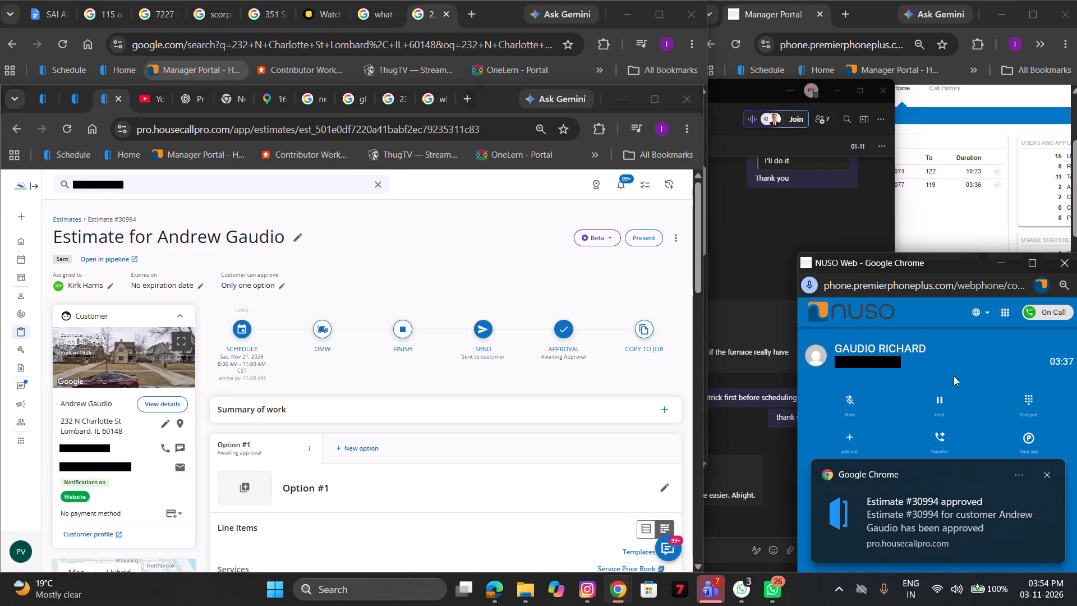
left_click(1050, 476)
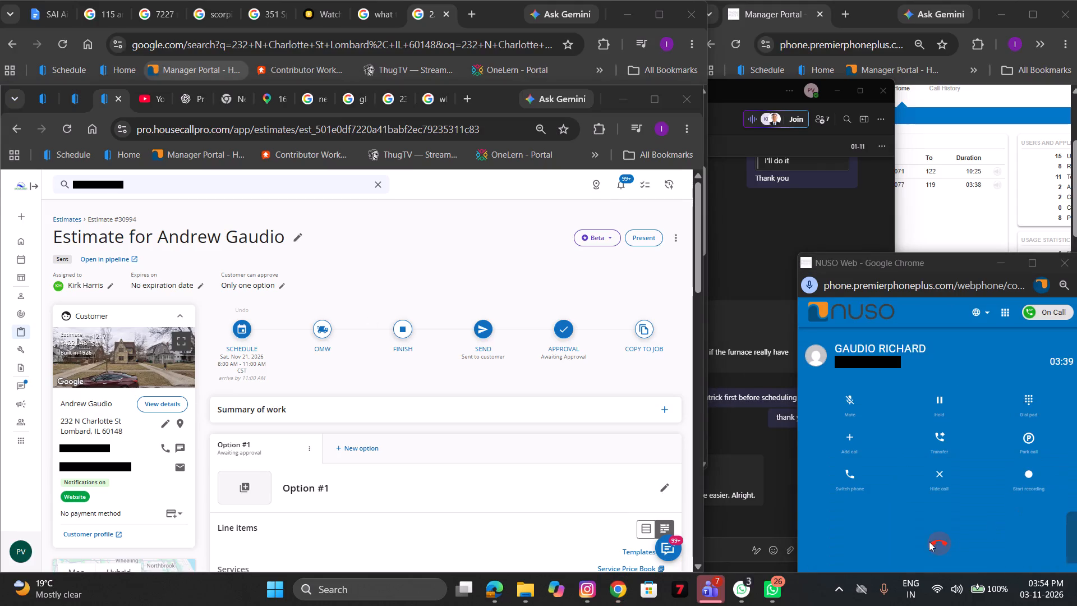
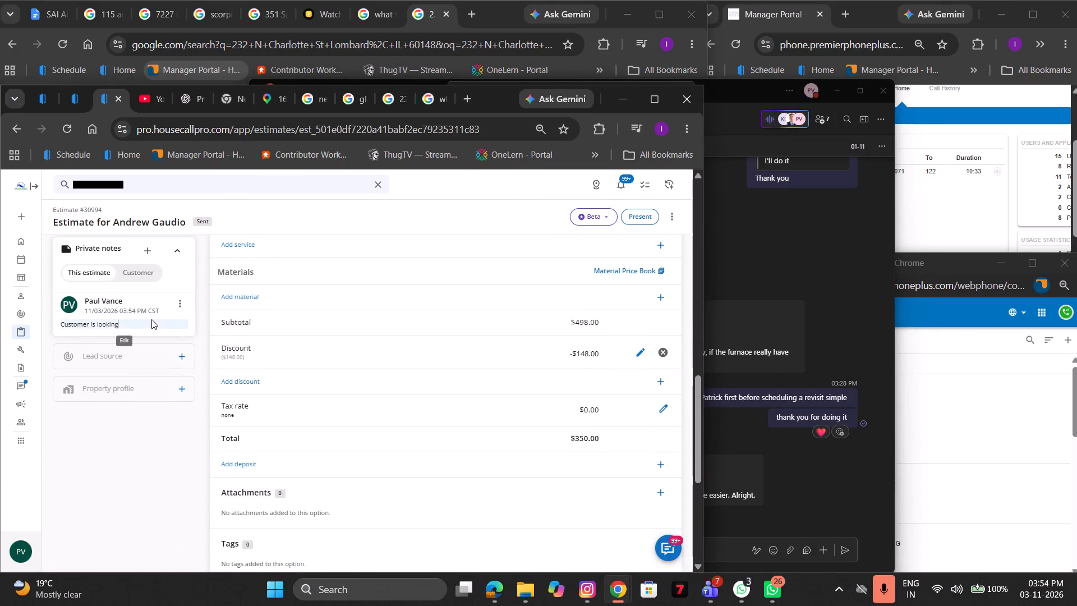
Continue the private note after "Customer is looking" with "for air duct cleaning, 2000sq ft 1 furnace.".
key("space")
type("for")
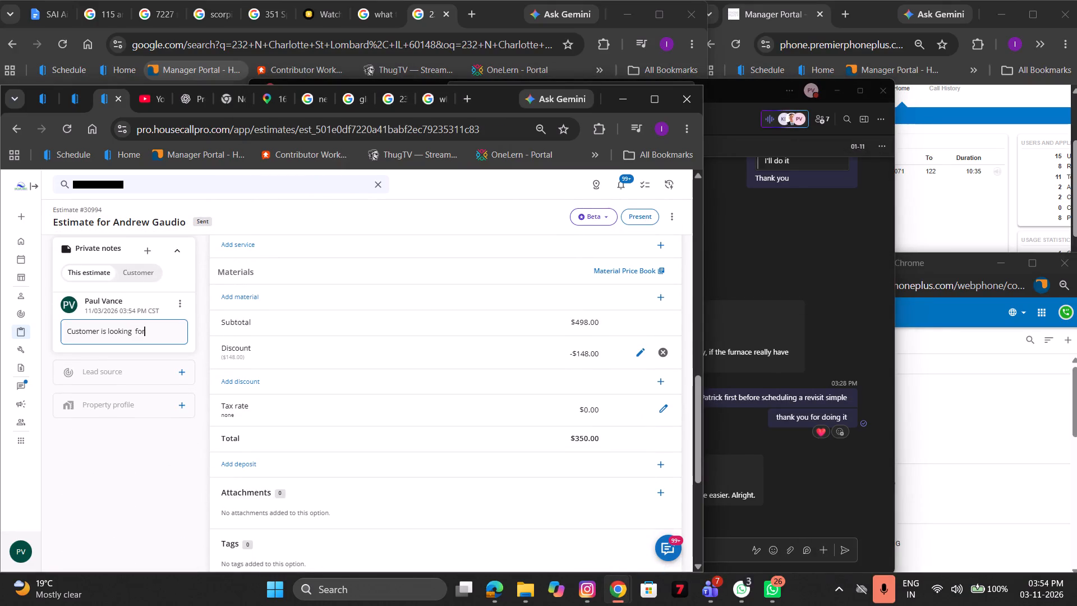
key("space")
type("air duct cleaning")
key("space")
key("BackSpace")
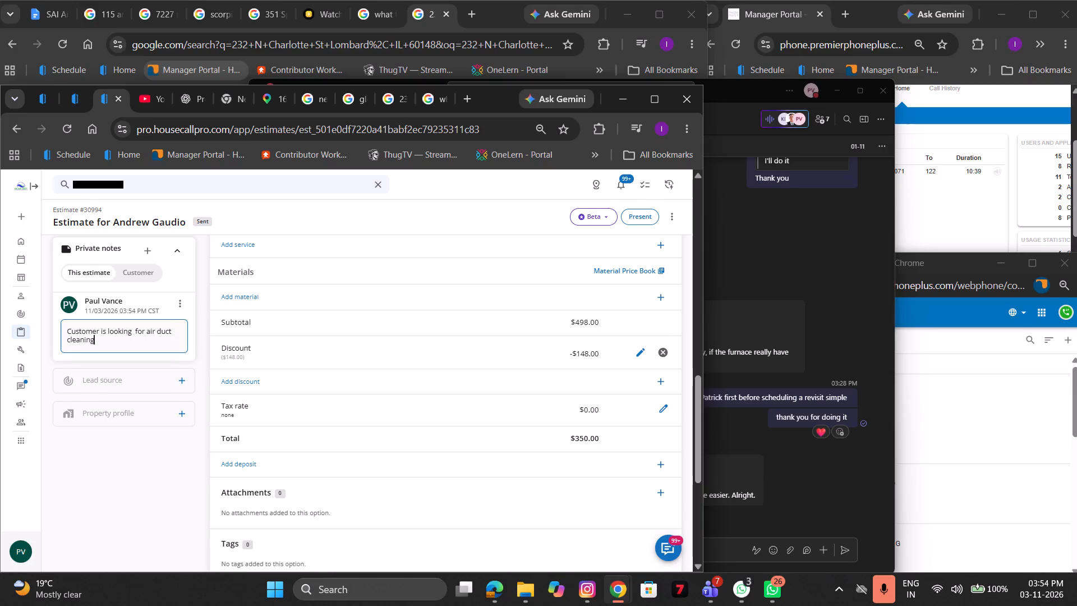
type(",")
key("space")
type("2000sq ft 1 frunace")
key("BackSpace")
key("BackSpace")
key("BackSpace")
key("BackSpace")
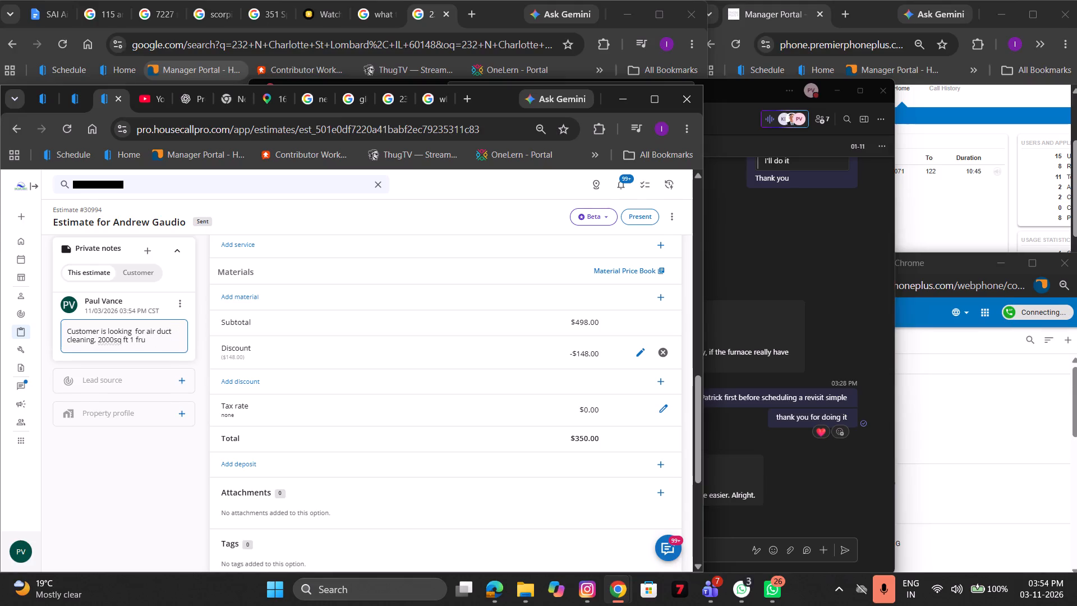
key("BackSpace")
key("BackSpace")
type("urnace")
key("space")
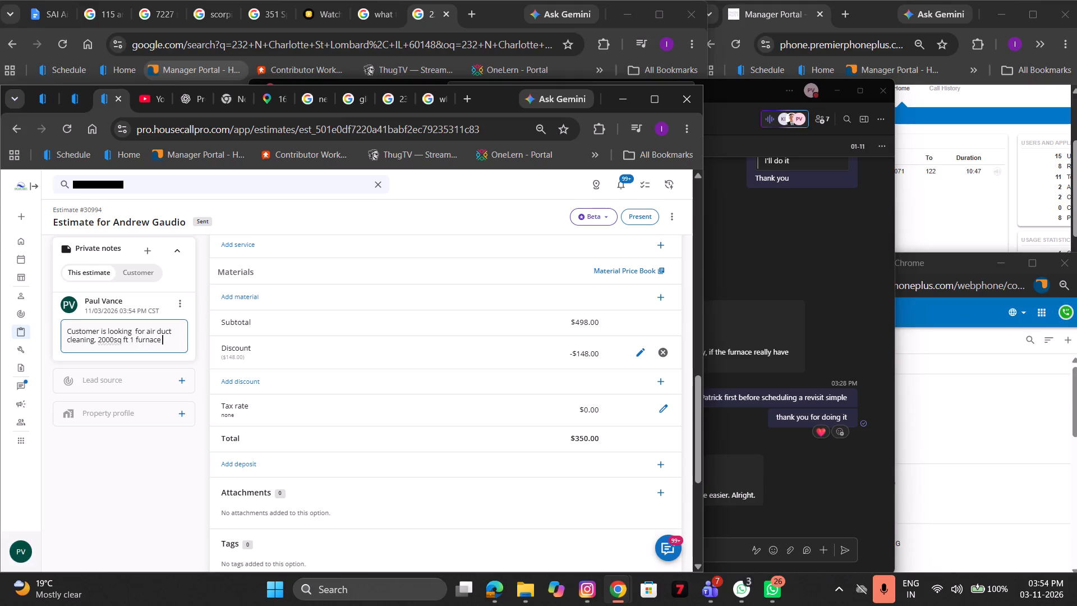
key("BackSpace")
type(".")
key("space")
left_click_drag(484, 85, 488, 80)
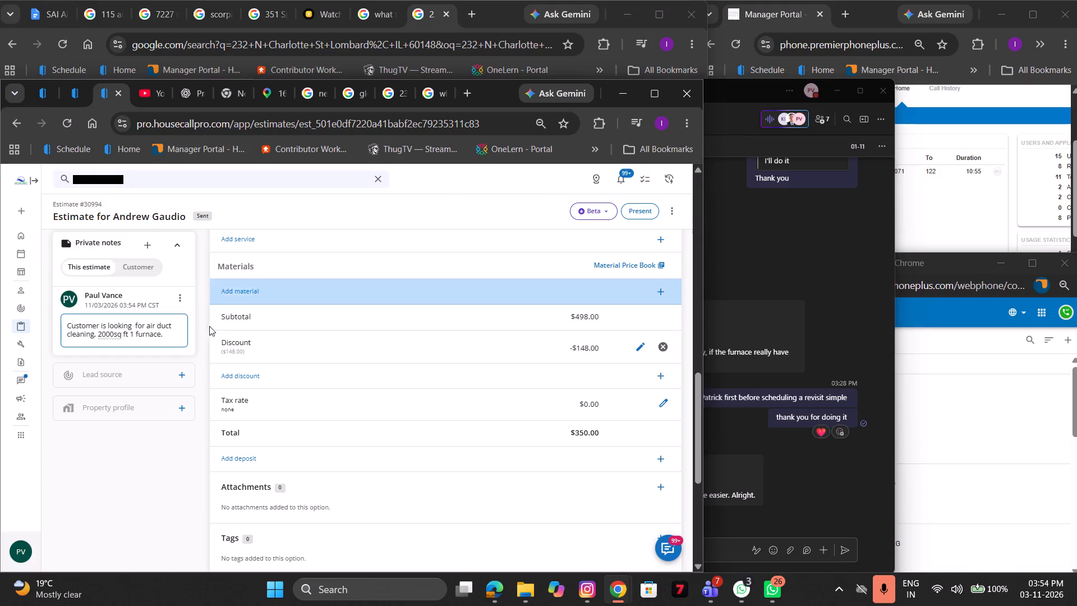
Correct "2000sq" to "2000 sq" in the private note using the spelling suggestion, and return to the end of the text.
left_click(115, 334)
left_click(176, 341)
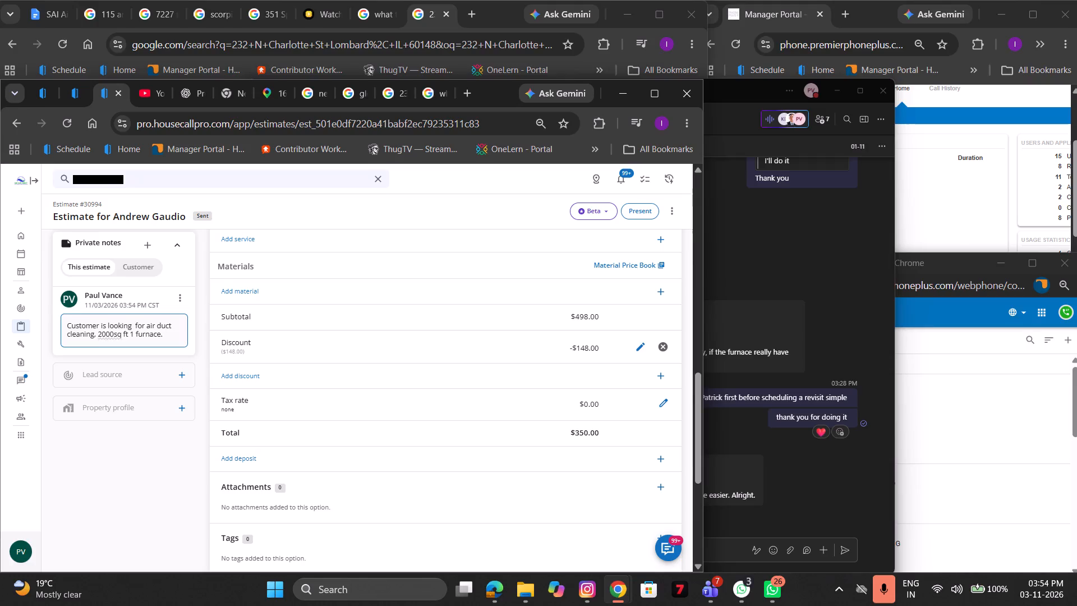
left_click(109, 336)
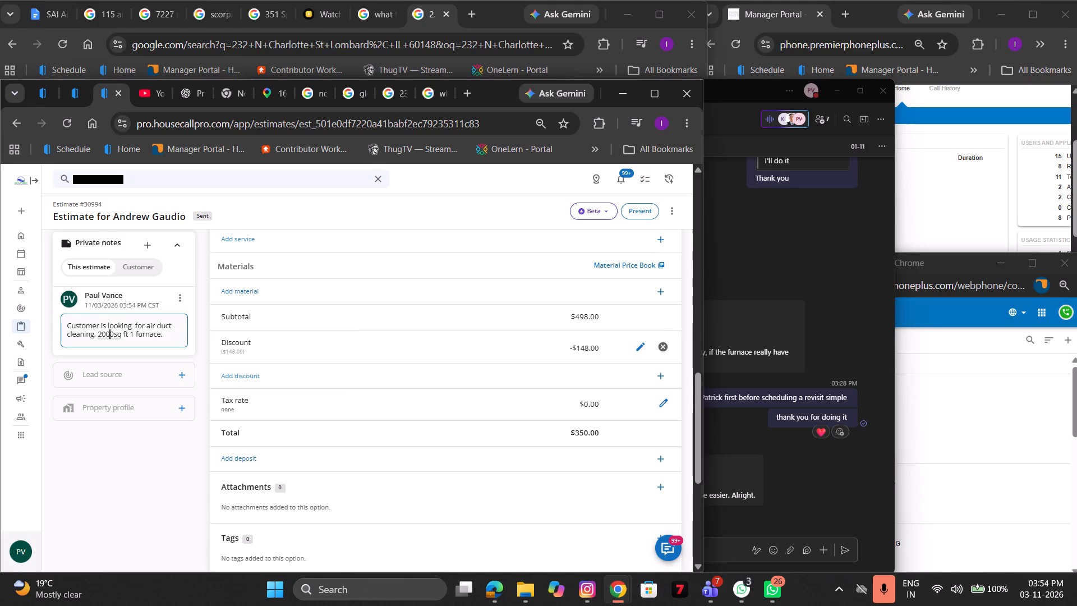
right_click(109, 336)
left_click(199, 232)
left_click(168, 329)
left_click(170, 337)
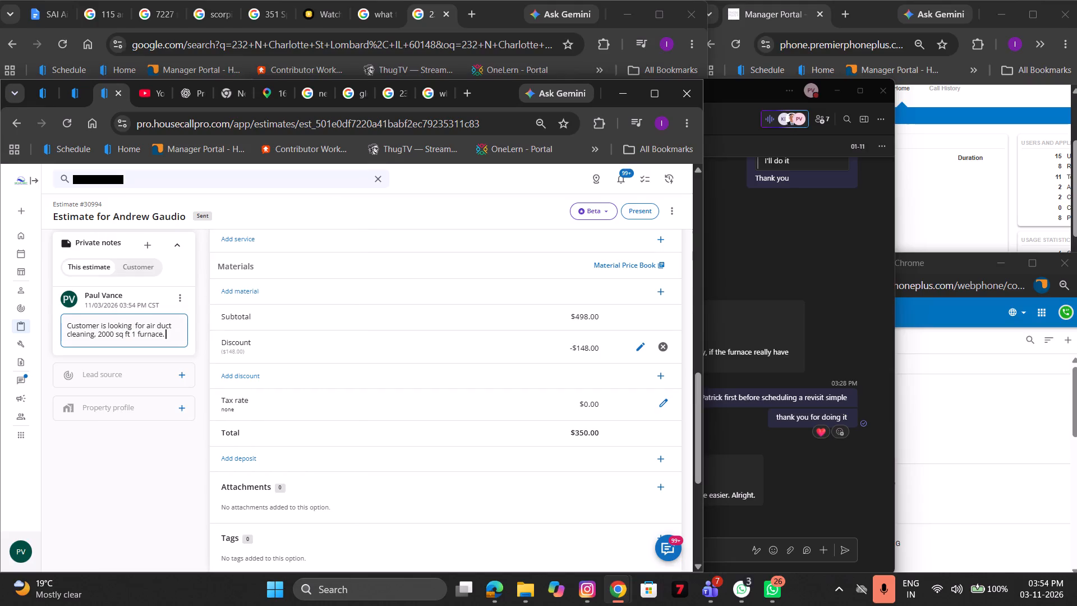
Start the private note's second sentence with "I explained him about the".
type("I")
key("space")
key("BackSpace")
key("shift+i")
key("BackSpace")
key("space")
type("E")
key("BackSpace")
type("explained her baou")
key("BackSpace")
key("BackSpace")
key("BackSpace")
key("BackSpace")
key("BackSpace")
key("BackSpace")
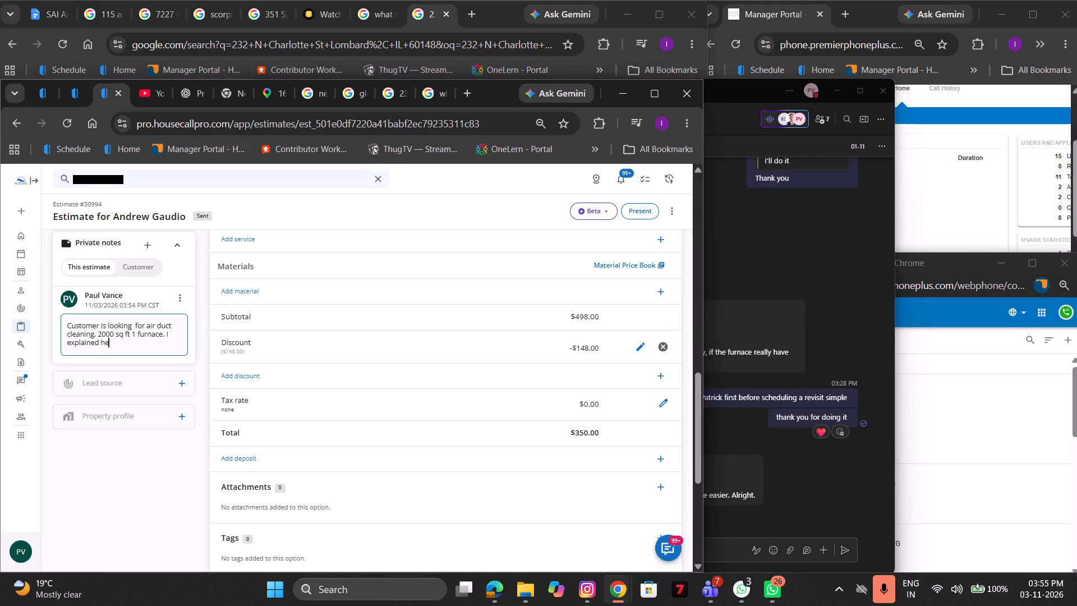
key("BackSpace")
type("im about the")
key("space")
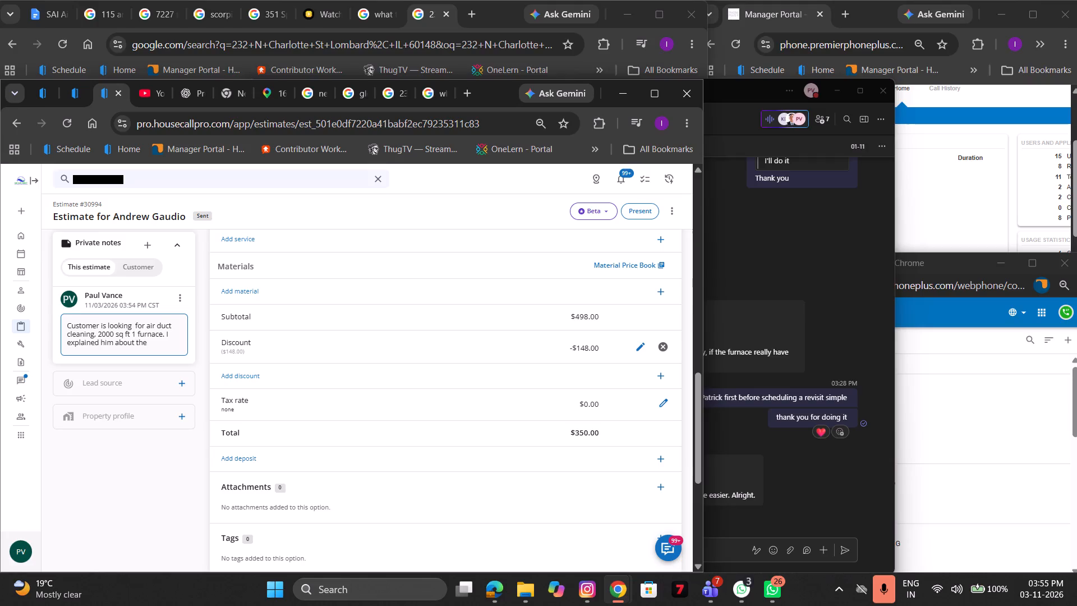
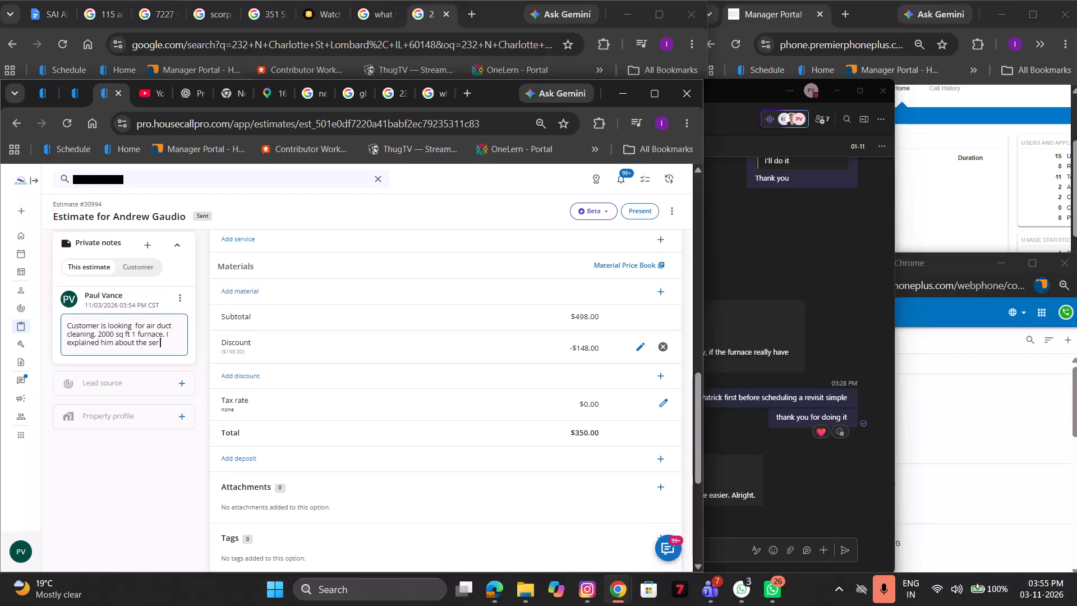
Continue the private note after "explained him about the" with "service and quoted best $350 he agreed booked.".
key("BackSpace")
key("BackSpace")
key("BackSpace")
type("vice and quoted best $350")
key("space")
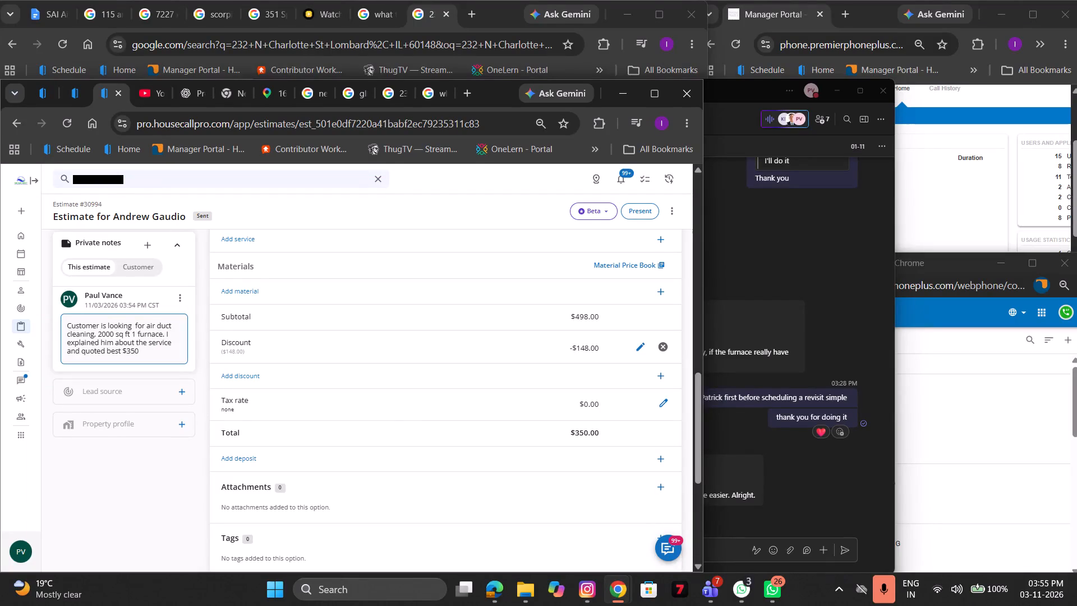
type("he agreed booked.")
key("space")
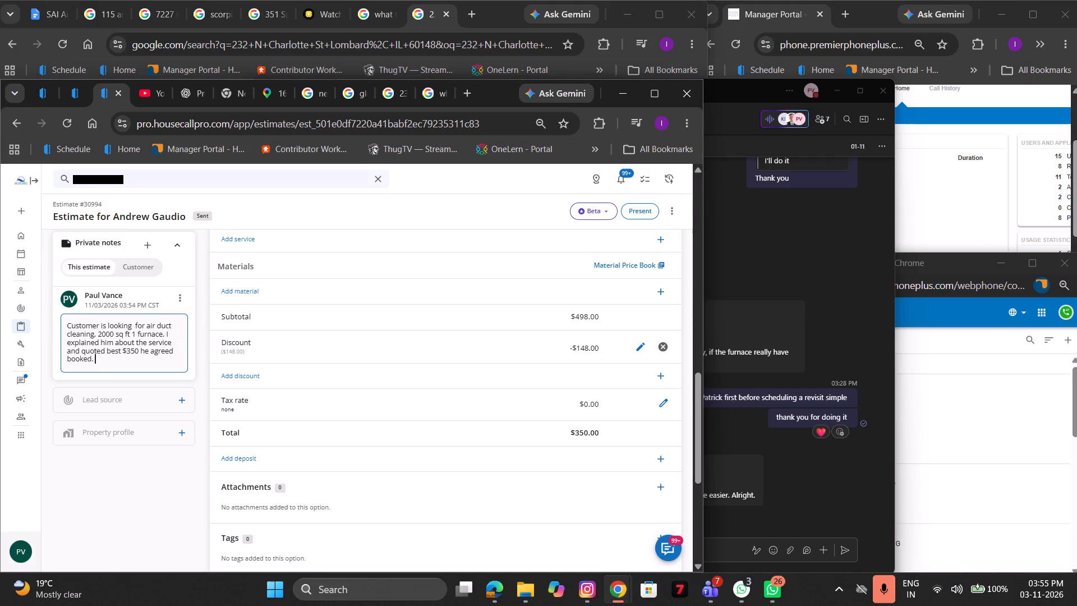
Replace the note's ending "$350 he agreed booked." with "$398" after "quoted best".
left_click_drag(155, 364, 81, 352)
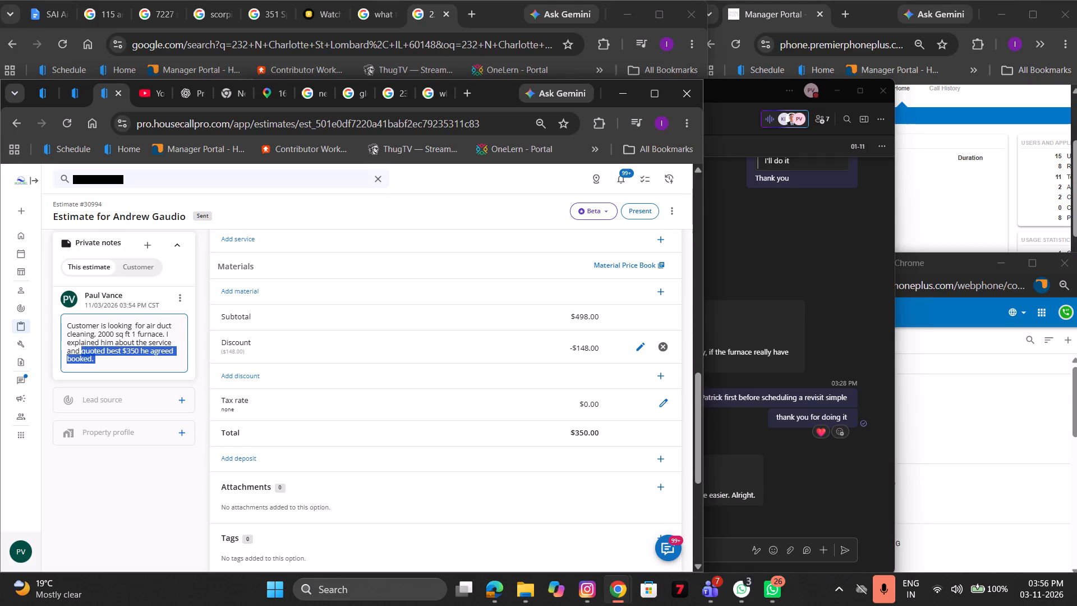
left_click(124, 352)
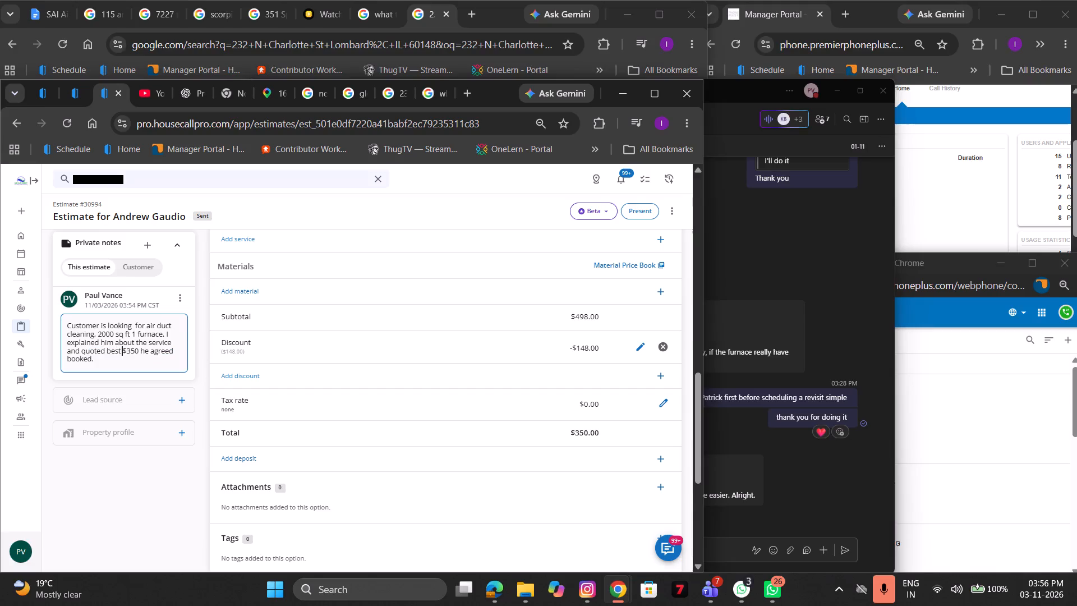
left_click_drag(134, 366, 130, 351)
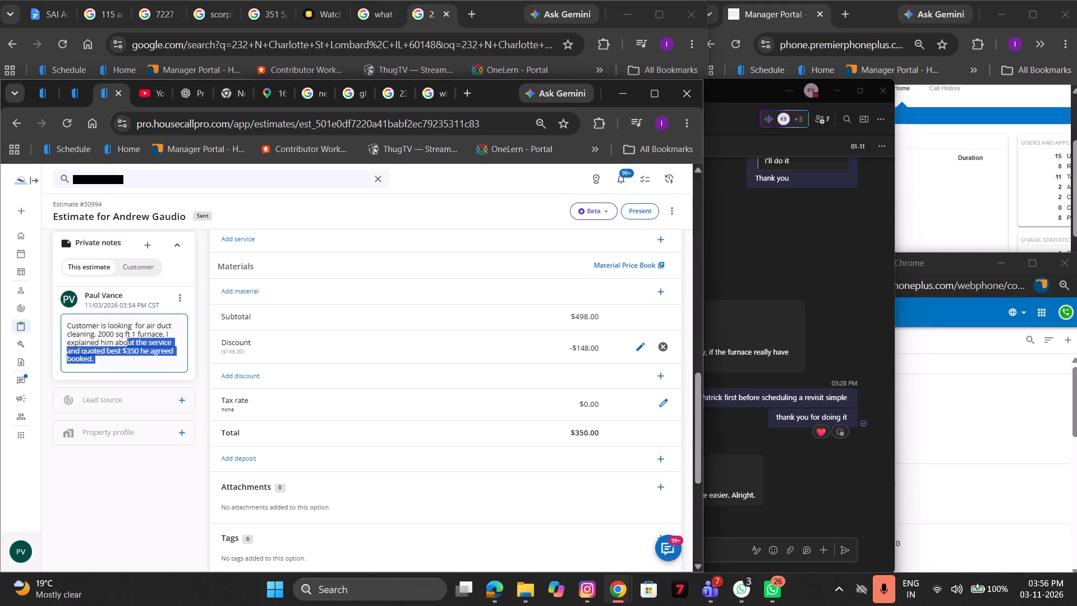
left_click_drag(130, 351, 129, 353)
key("BackSpace")
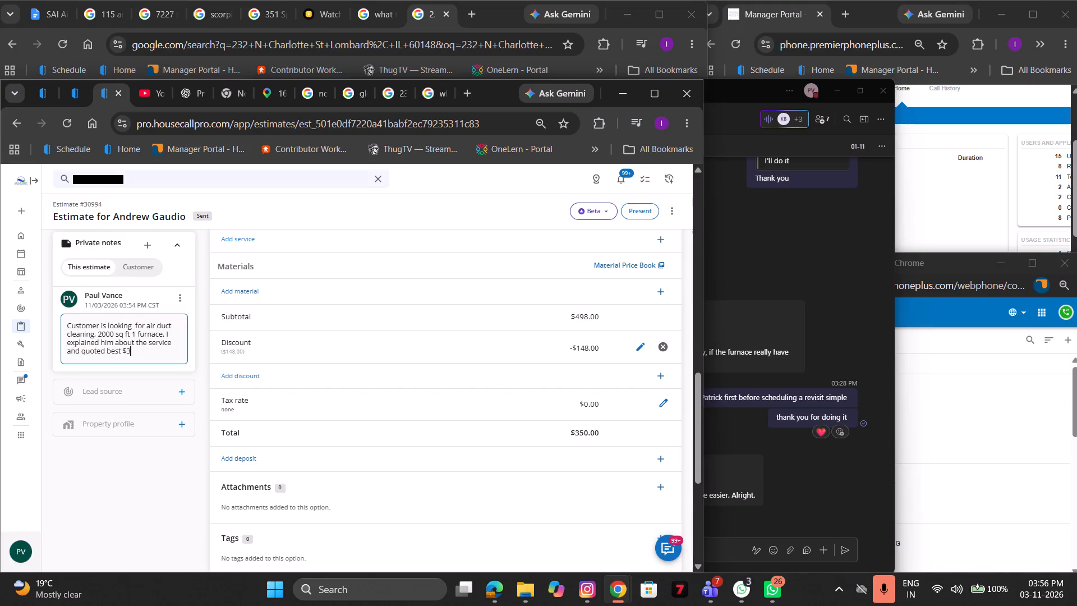
type("98 bes")
key("BackSpace")
key("BackSpace")
key("BackSpace")
key("BackSpace")
Continue the private note after "$398" with ", he asked for a better price as existing customer. Quoted best".
type(", he asked for a better oruc")
key("BackSpace")
key("BackSpace")
key("BackSpace")
key("BackSpace")
type("price as")
key("space")
type("exia")
key("BackSpace")
type("sting customer")
key("space")
key("BackSpace")
type(". Quoted best")
key("space")
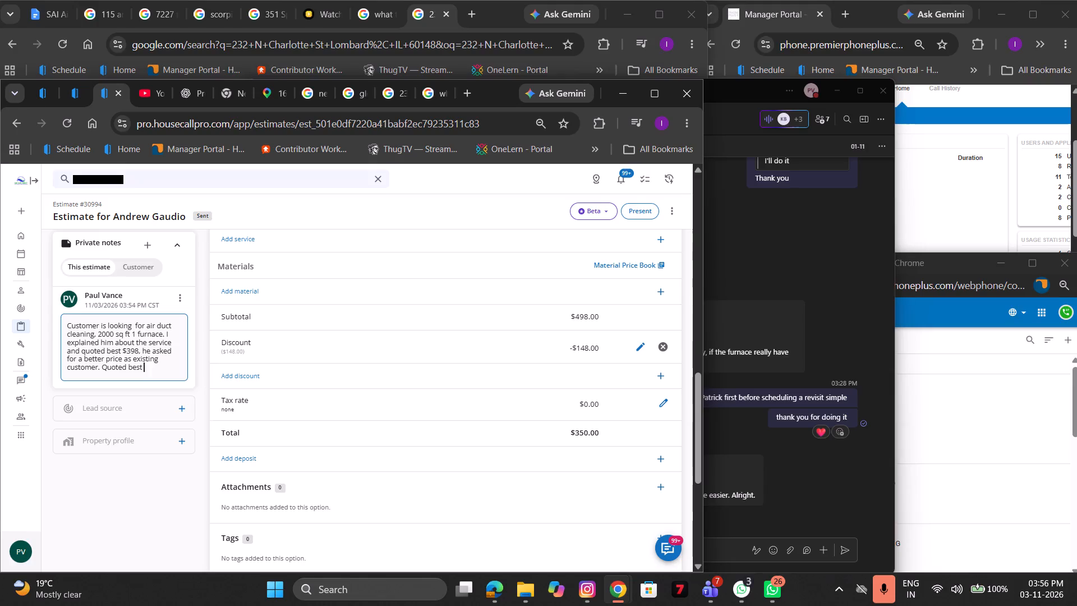
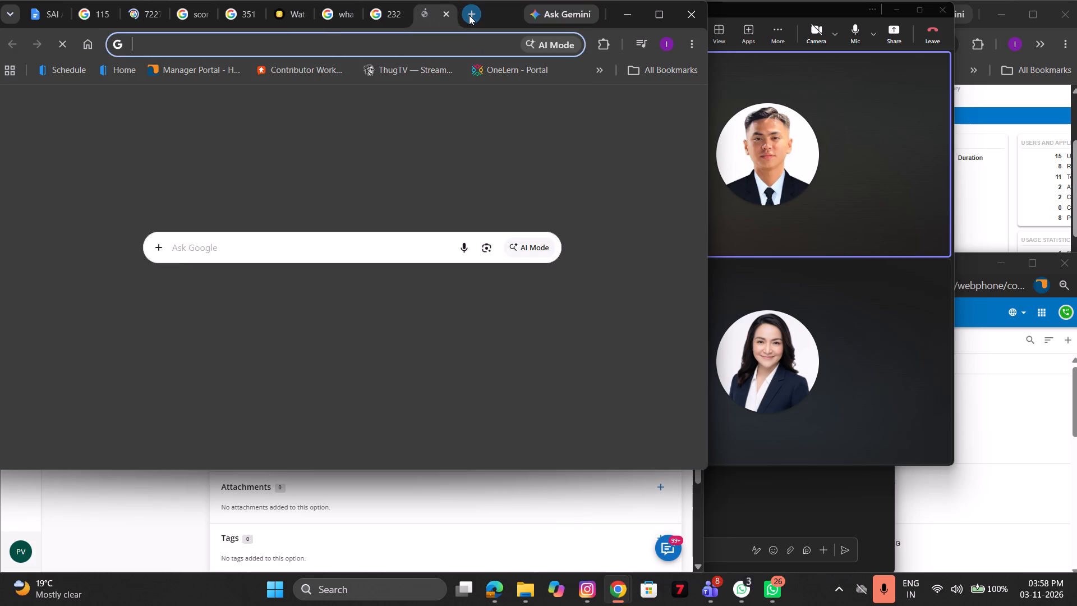
Search Google for "slavic accent" and look over the results overview.
type("a")
key("BackSpace")
key("BackSpace")
key("BackSpace")
type("slavic")
key("space")
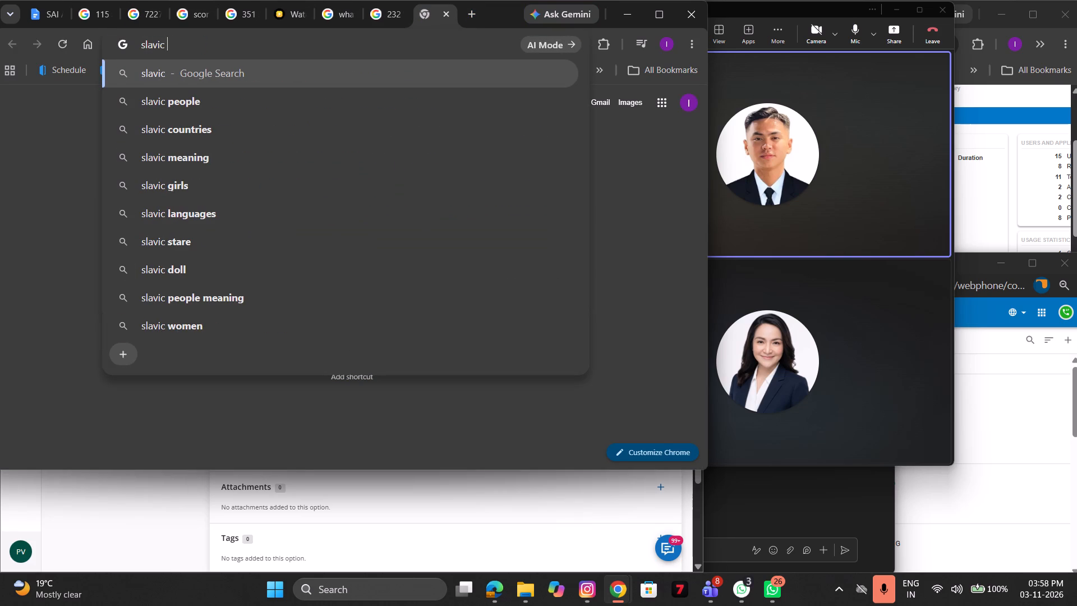
type("accent")
key("space")
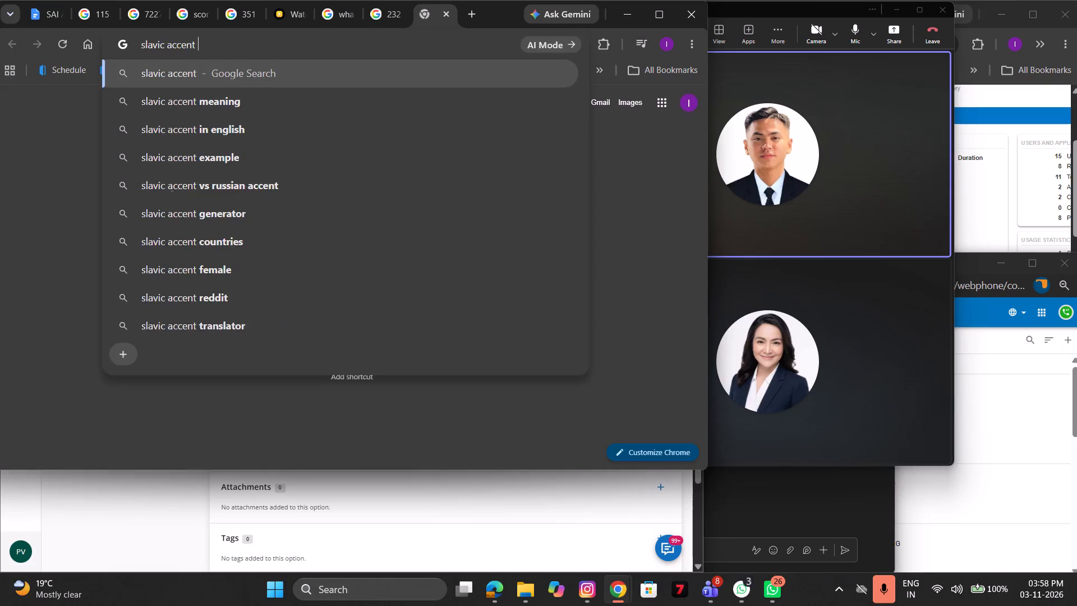
key("Return")
scroll(447, 188, "up", 1)
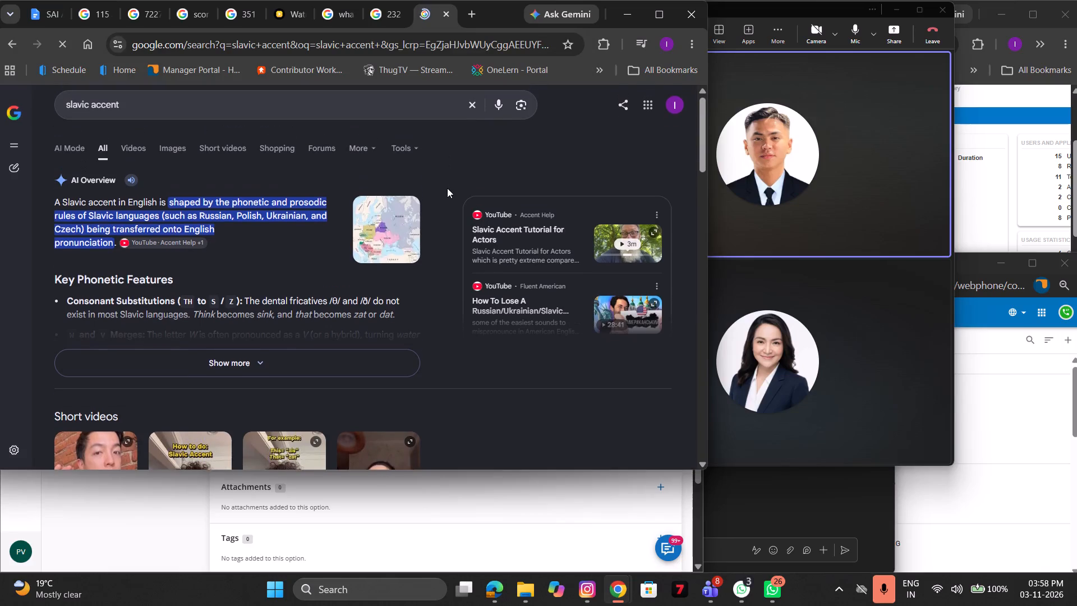
scroll(447, 188, "up", 1)
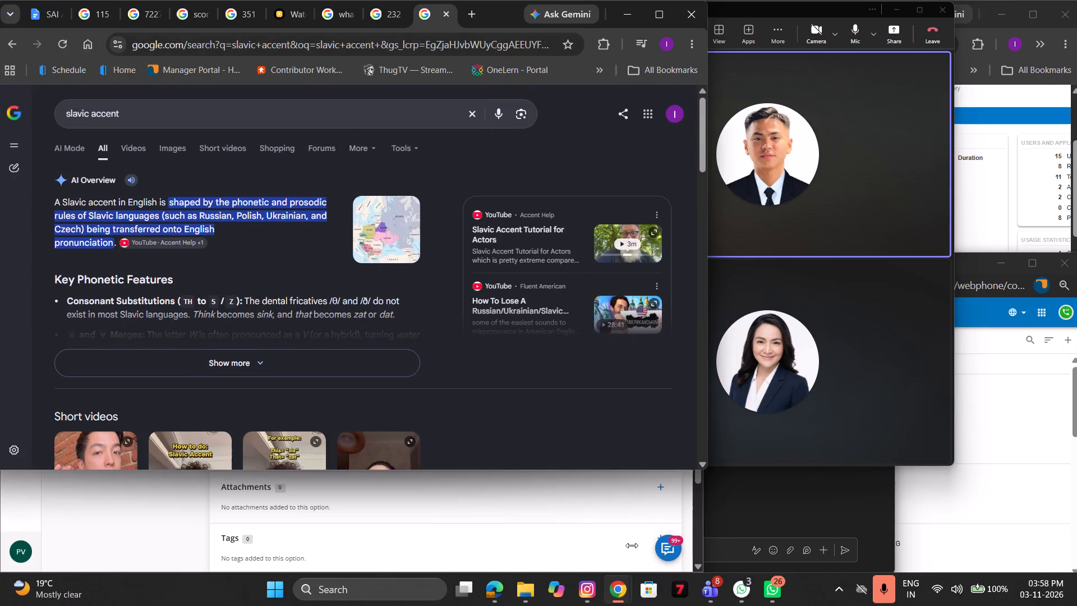
Return to Estimate #30994 and reopen its private note to continue writing after "Quoted best $350".
left_click(186, 513)
left_click(135, 361)
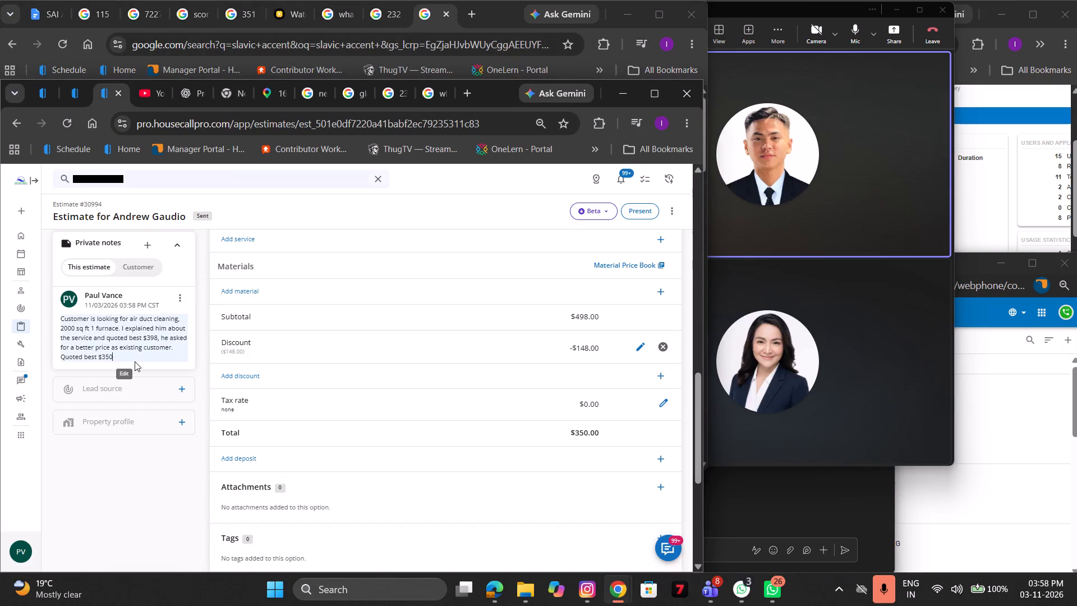
key("space")
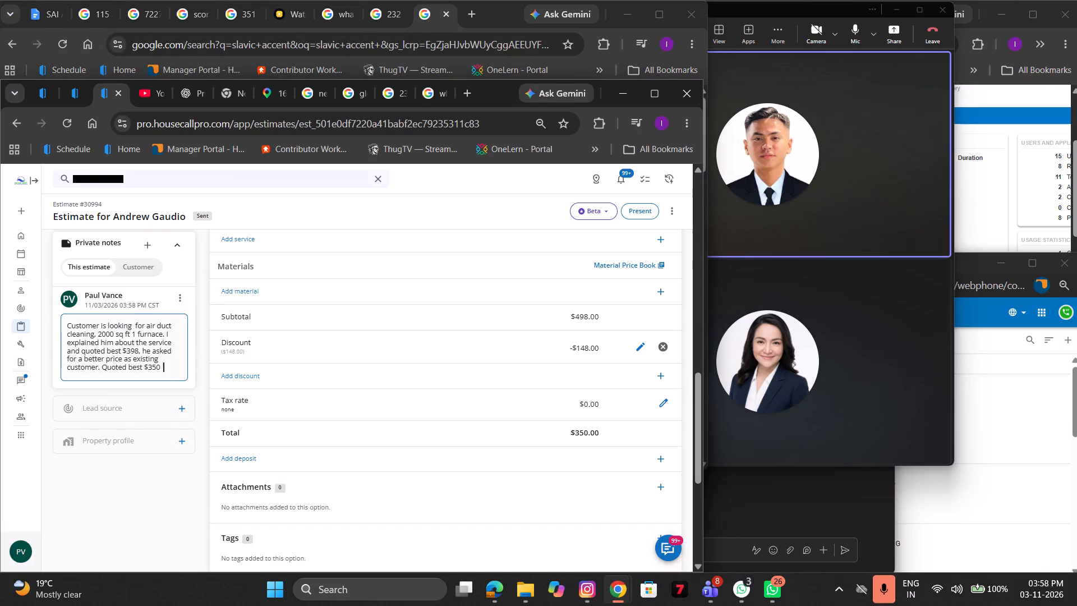
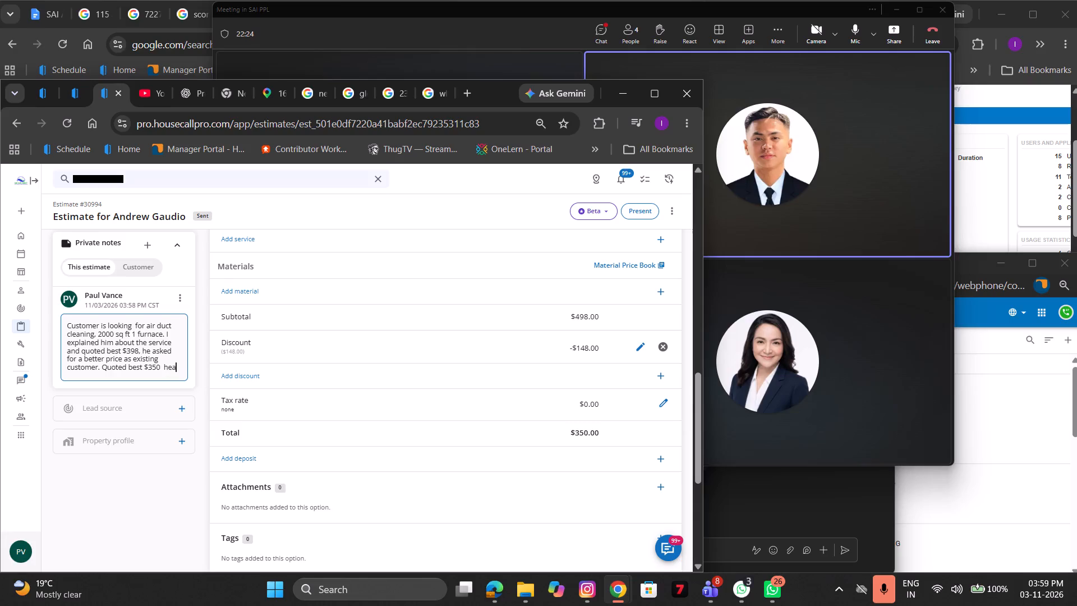
Finish the private note sentence after "Quoted best $350" with "he agreed for it.".
type("gre")
key("BackSpace")
key("BackSpace")
key("BackSpace")
key("BackSpace")
key("BackSpace")
key("BackSpace")
key("BackSpace")
type("he agreed for it")
key("space")
key("BackSpace")
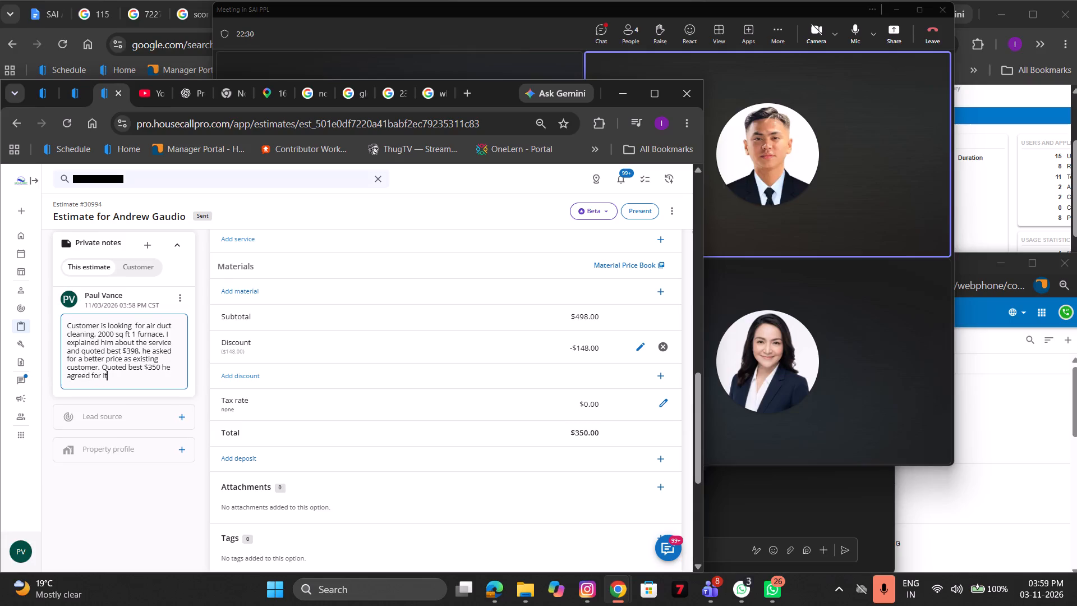
type(".")
key("space")
key("shift+b")
key("BackSpace")
key("BackSpace")
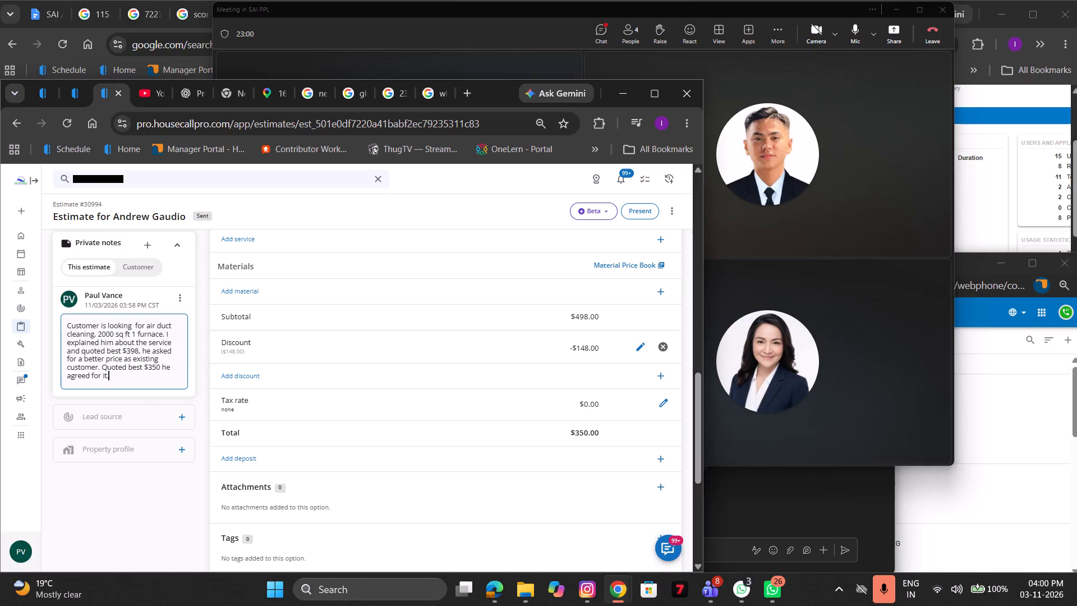
Copy the full text of the private note on the air duct cleaning request and quotes.
left_click_drag(148, 374, 56, 318)
key("ctrl+c")
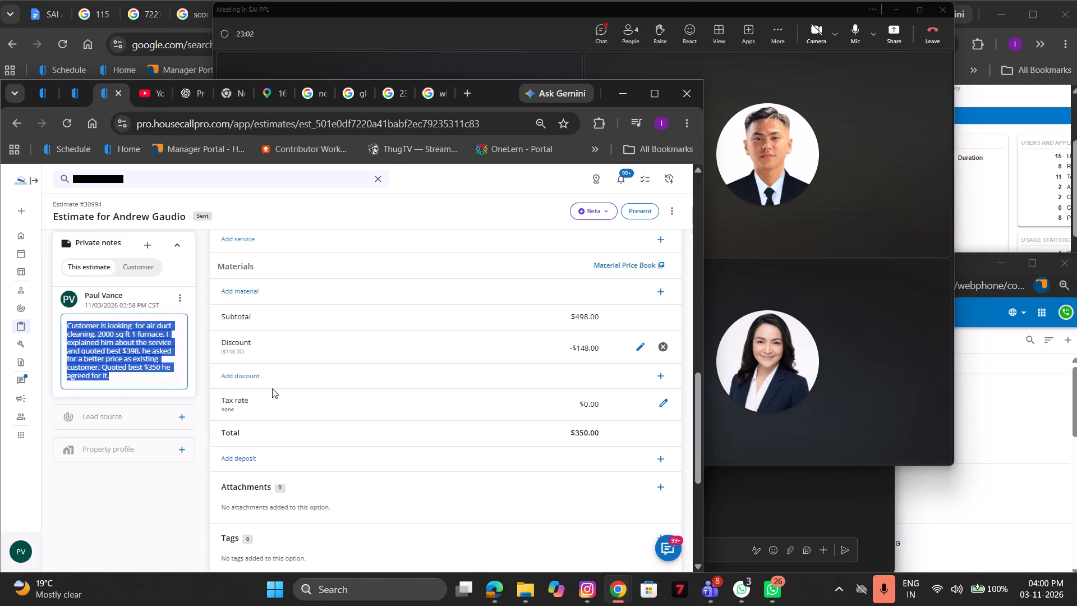
Copy the scheduled slot, Nov 21, 2026, 8:00 AM - 11:00 AM, and the estimate's web link as separate clipboard entries.
scroll(294, 411, "up", 4)
scroll(137, 305, "up", 2)
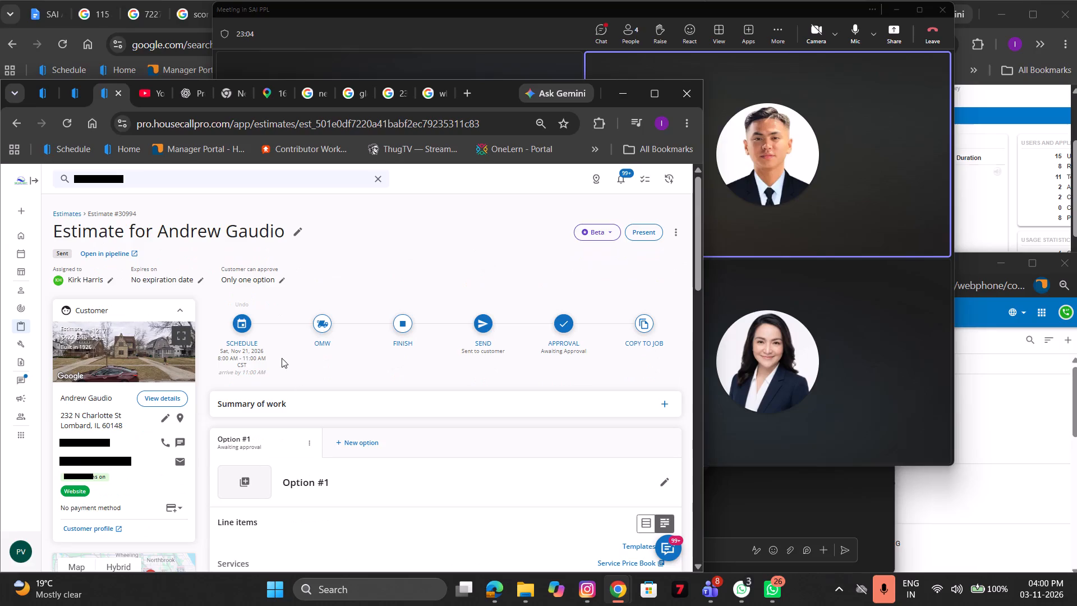
left_click_drag(270, 359, 232, 354)
key("ctrl+c")
left_click(210, 131)
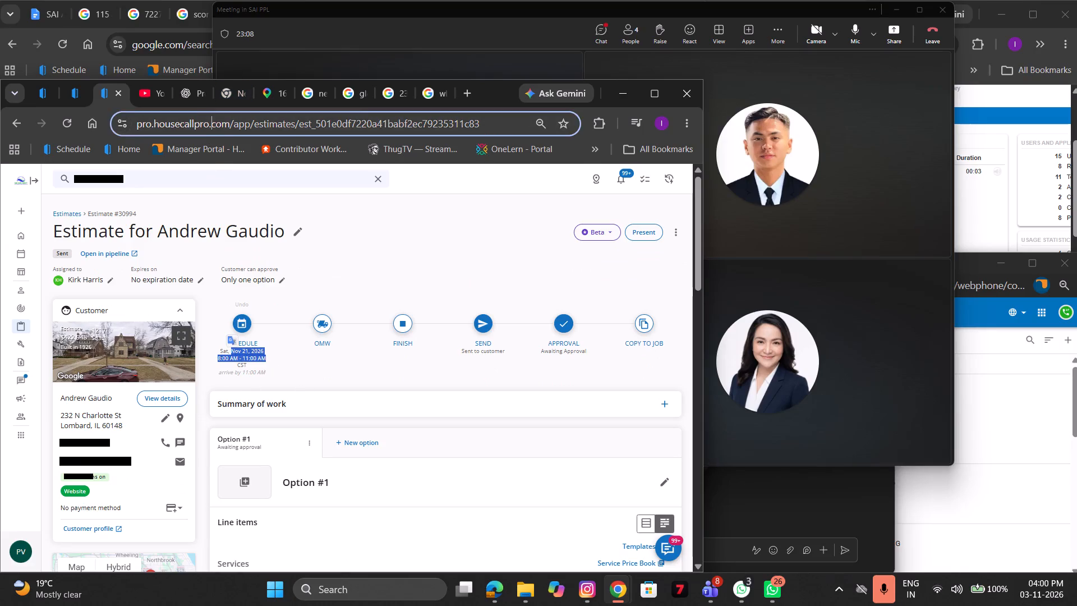
key("ctrl+c")
key("ctrl+c")
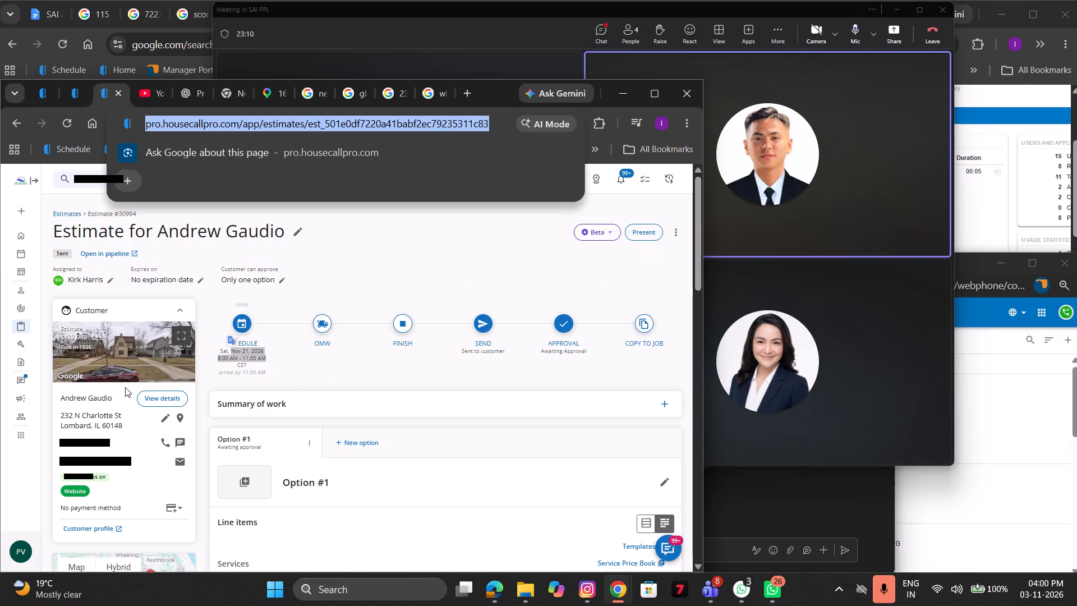
Copy the customer's name, service address, phone number and e-mail address one by one from the estimate's customer details.
left_click(118, 391)
left_click_drag(118, 391, 67, 398)
left_click(67, 398)
left_click_drag(67, 398, 113, 402)
key("ctrl+c")
left_click(123, 428)
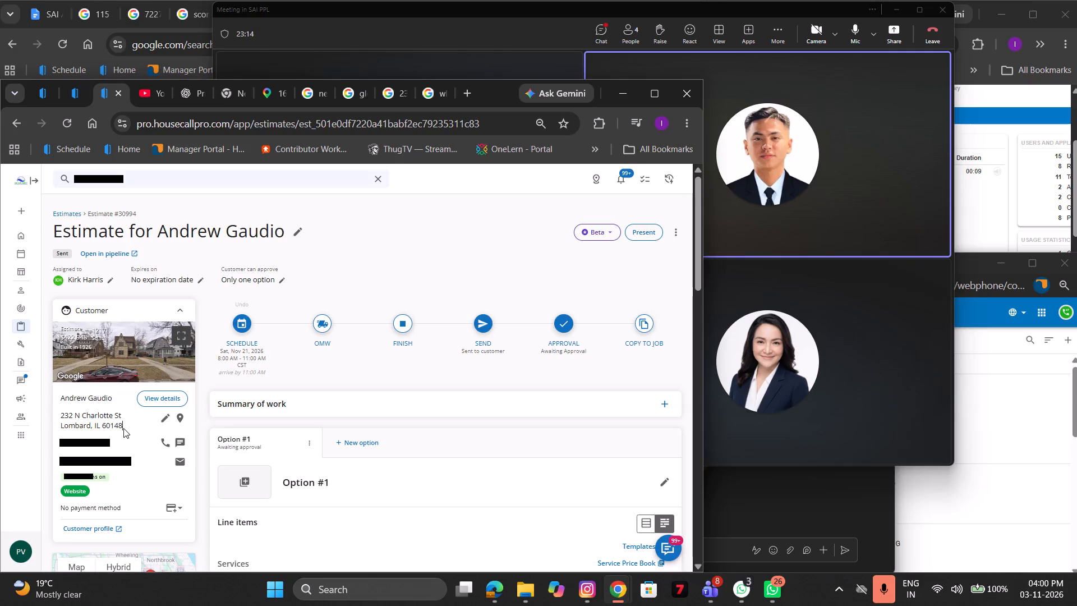
left_click_drag(123, 428, 53, 412)
key("ctrl+c")
triple_click(81, 446)
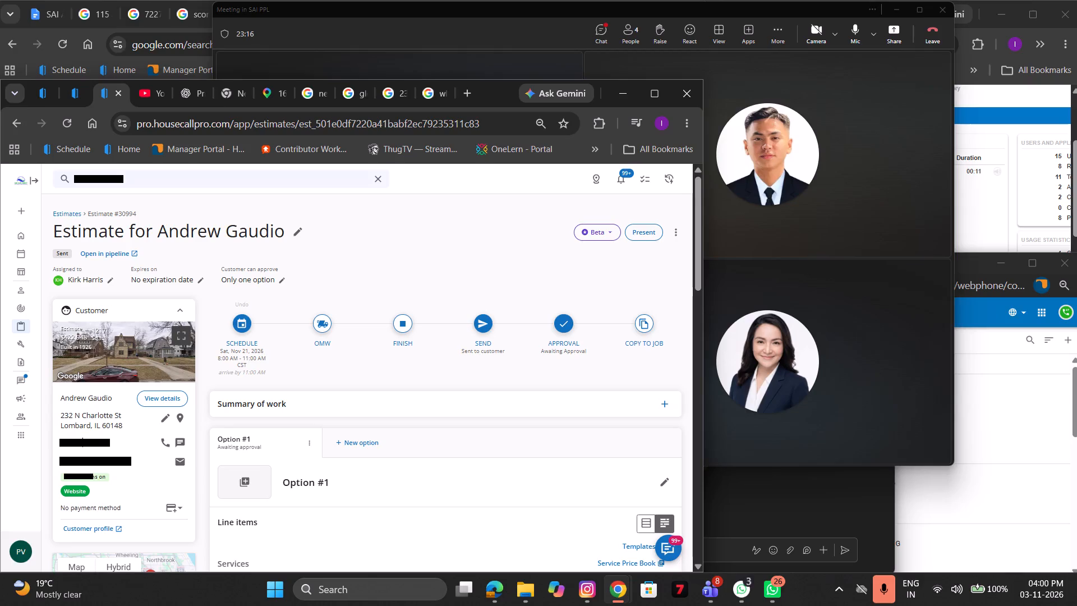
key("ctrl+c")
triple_click(98, 464)
key("ctrl+c")
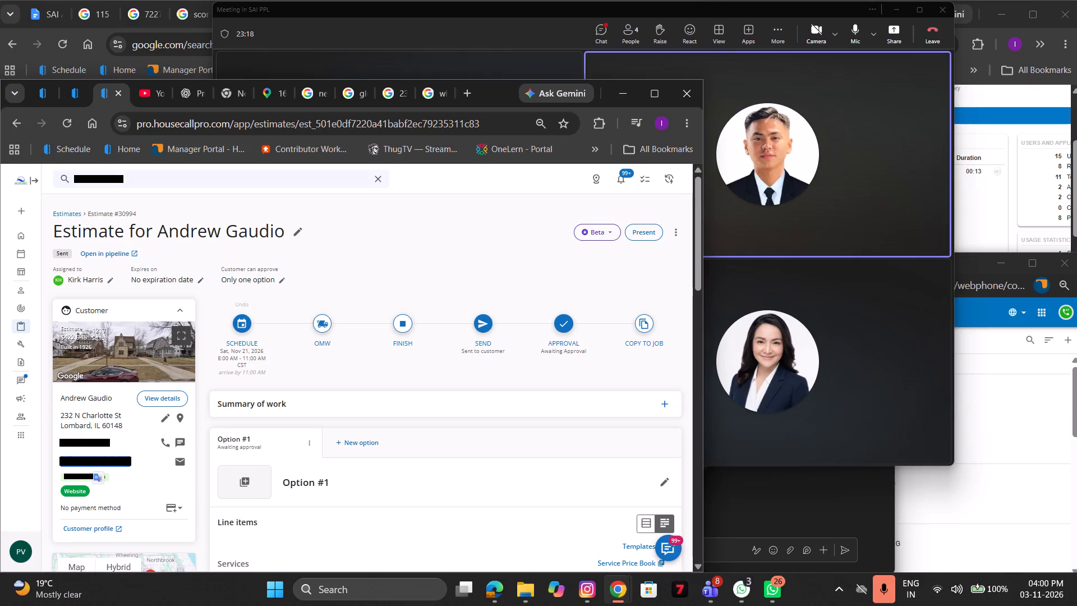
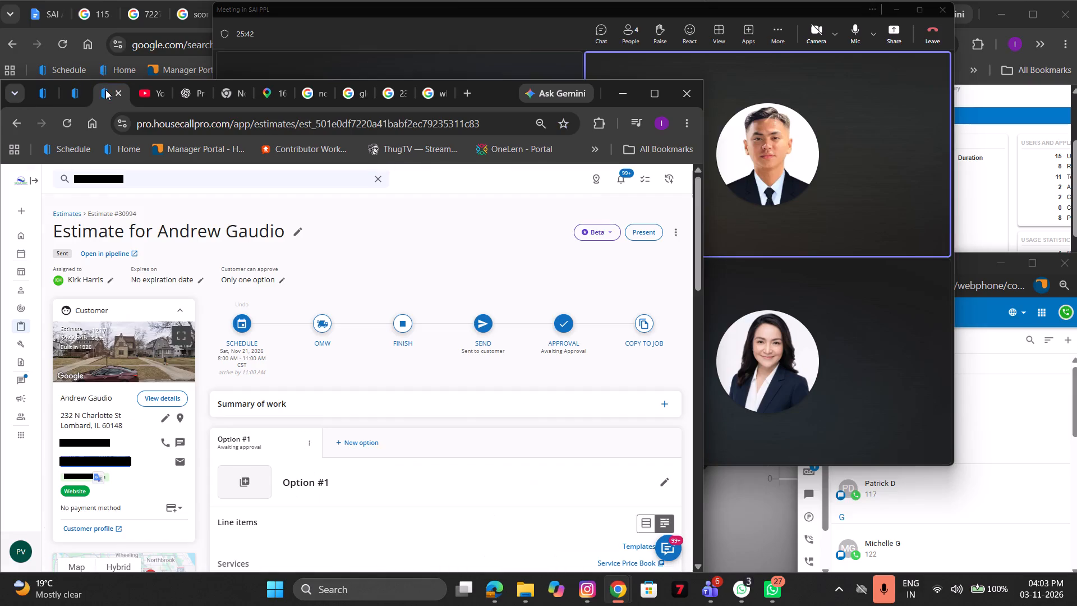
Return the browser to the schedule calendar and switch to the Microsoft Teams chat window.
left_click(60, 97)
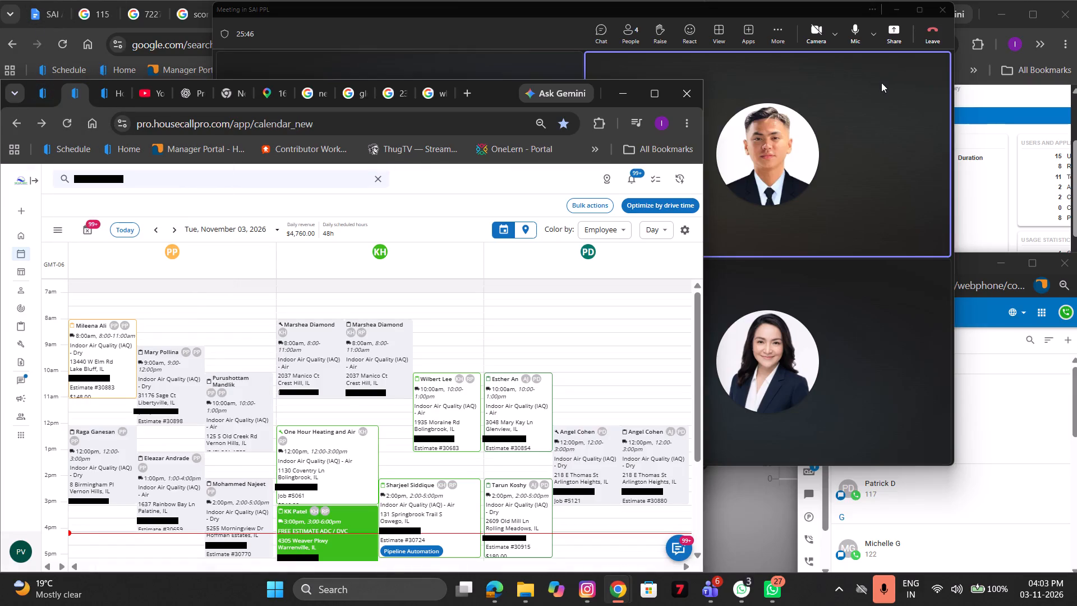
left_click(713, 597)
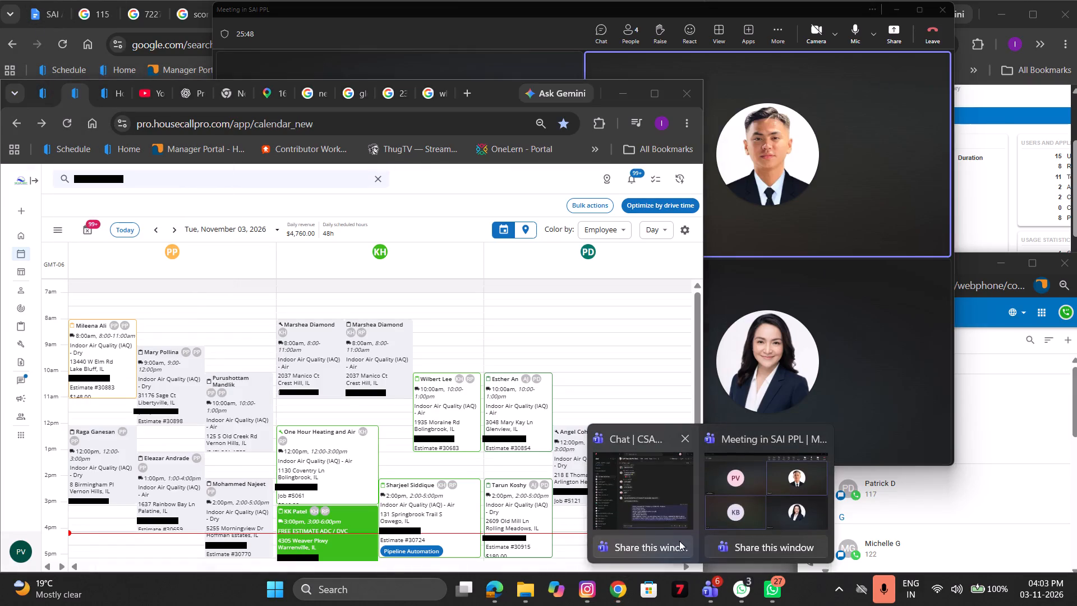
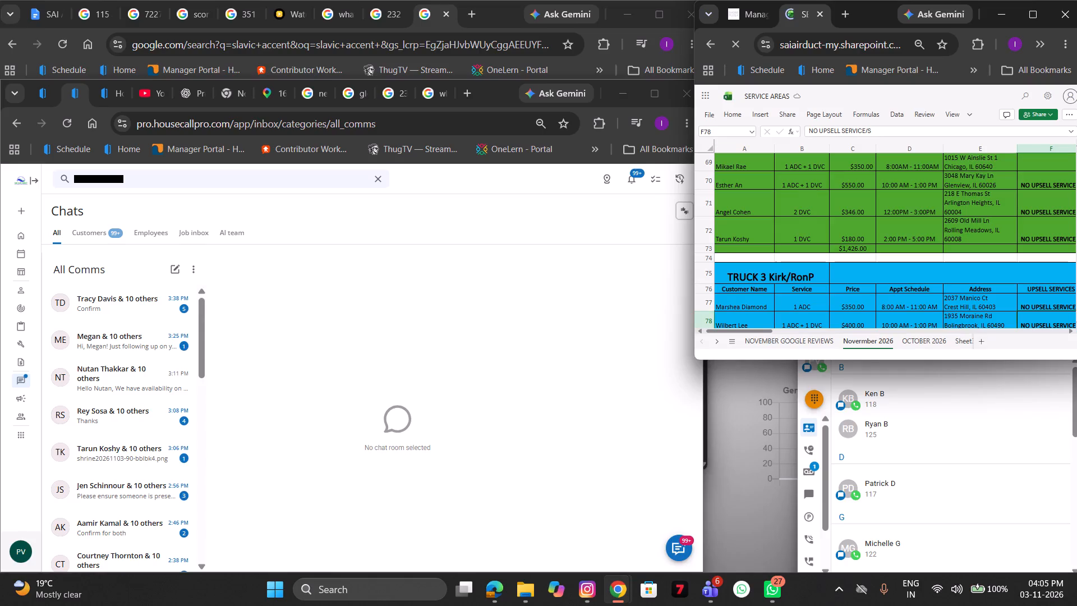
Switch the SERVICE AREAS workbook to the OCTOBER 2026 sheet to view its truck schedules.
left_click(908, 345)
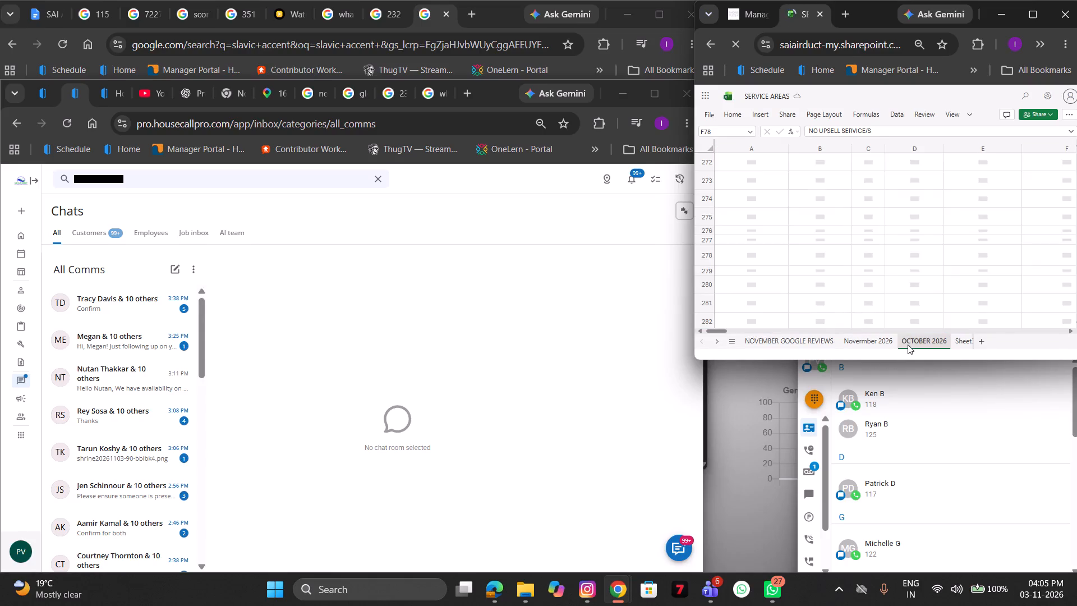
scroll(908, 345, "left", 1)
left_click(930, 341)
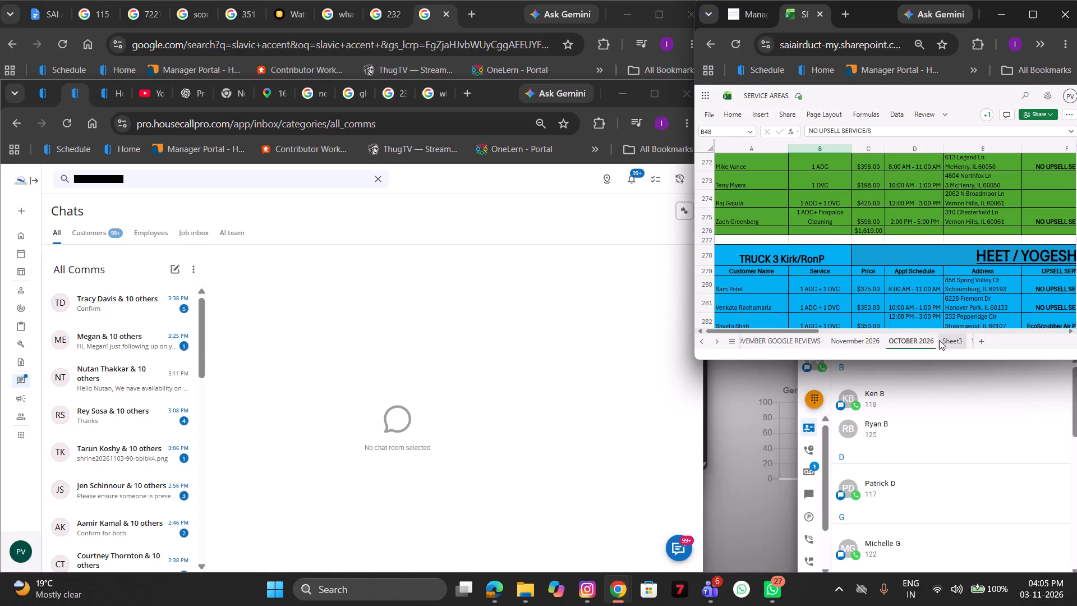
Open the VA SCHEDULE_SEPT sheet in the SERVICE AREAS workbook.
left_click(939, 340)
scroll(939, 340, "left", 2)
left_click(951, 342)
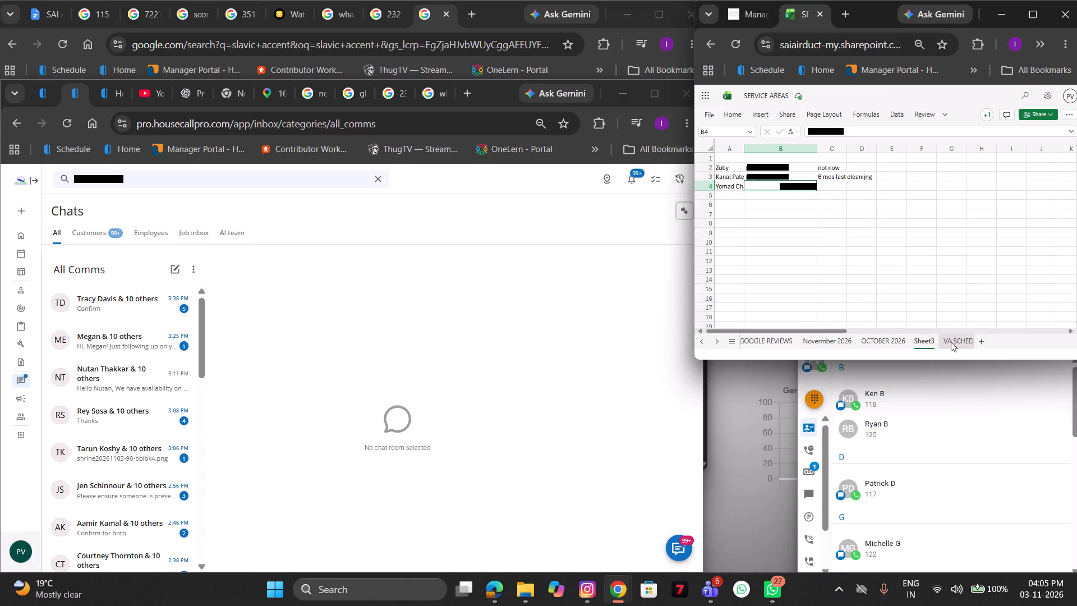
scroll(940, 341, "left", 2)
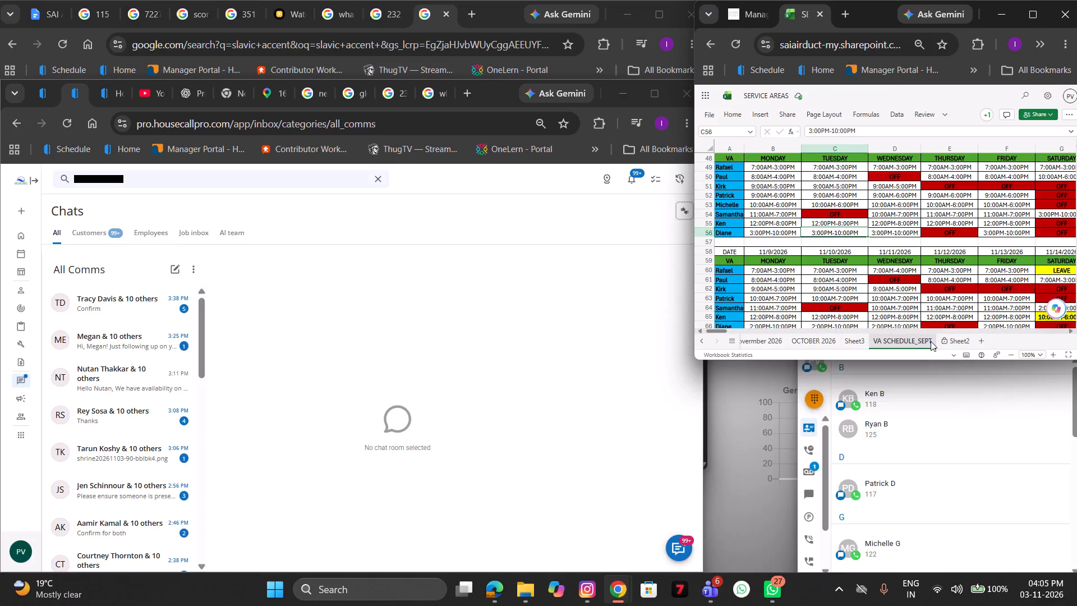
left_click(942, 341)
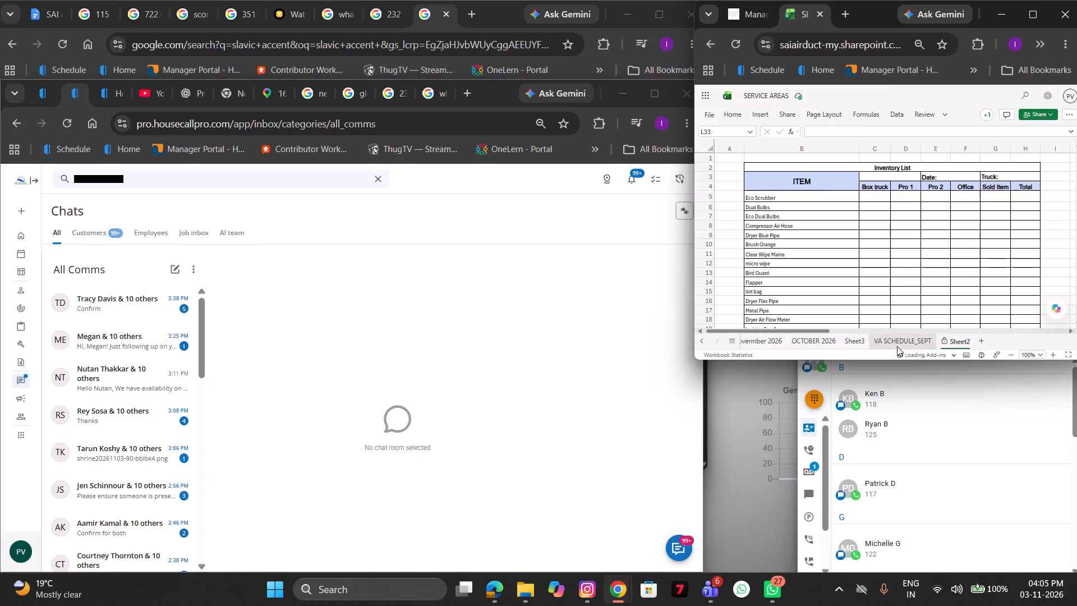
left_click(897, 346)
Examine the VA shift times and days off for the weeks of 11/2/2026 and 11/9/2026.
scroll(925, 245, "left", 1)
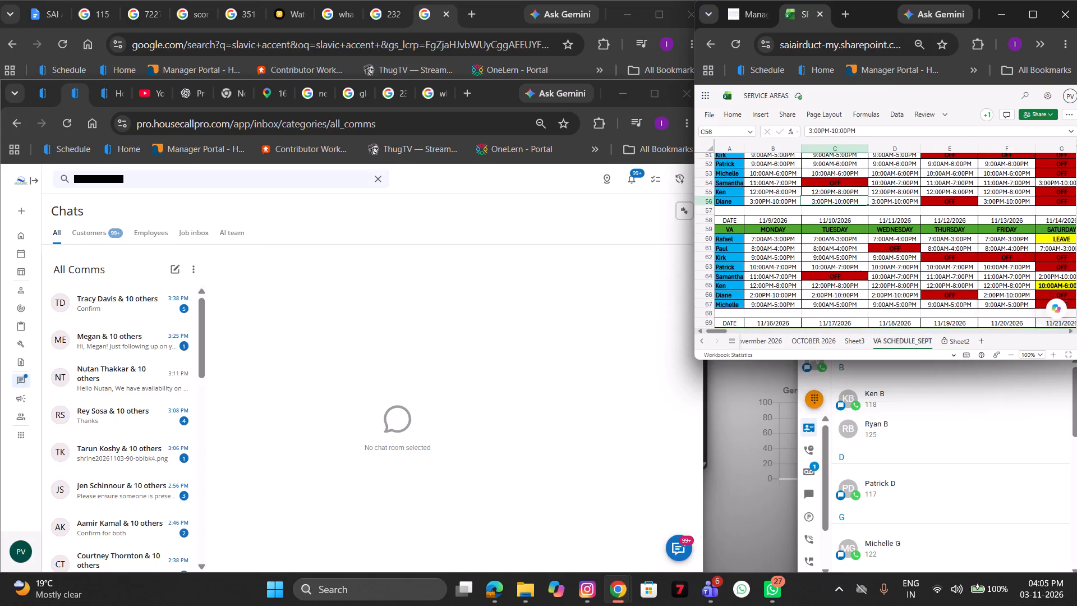
scroll(925, 245, "left", 2)
scroll(925, 245, "up", 1)
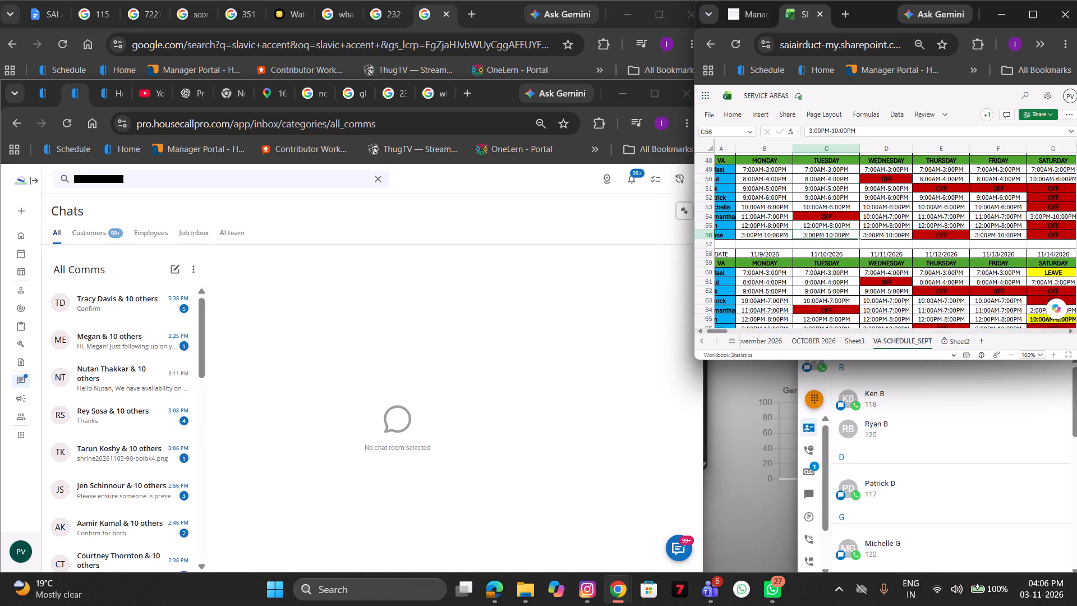
scroll(925, 245, "up", 1)
scroll(925, 245, "left", 1)
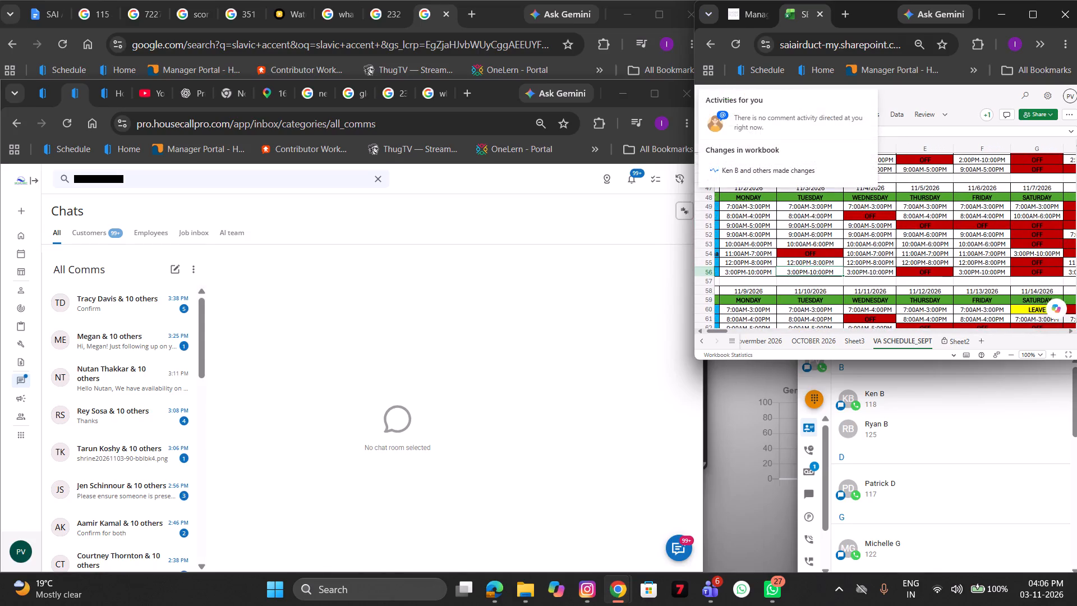
scroll(925, 245, "up", 1)
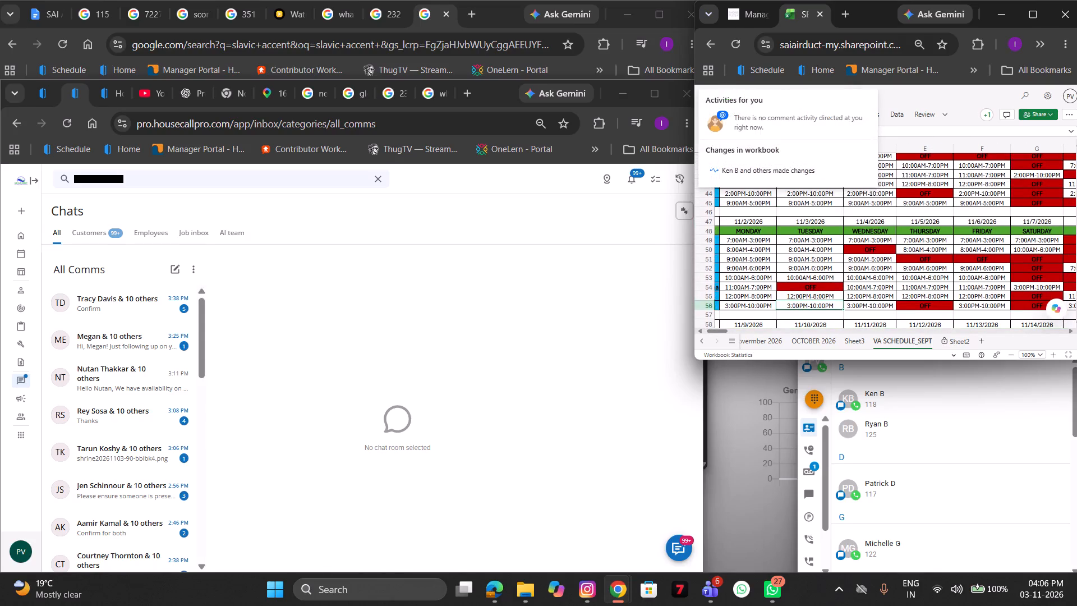
scroll(924, 244, "right", 1)
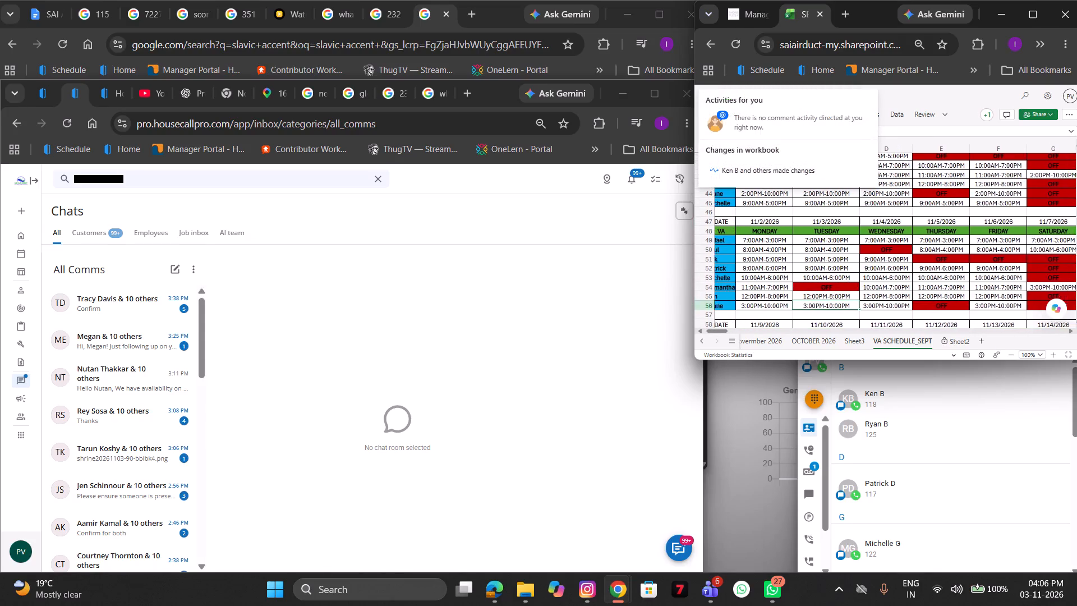
scroll(924, 244, "right", 1)
scroll(924, 244, "down", 2)
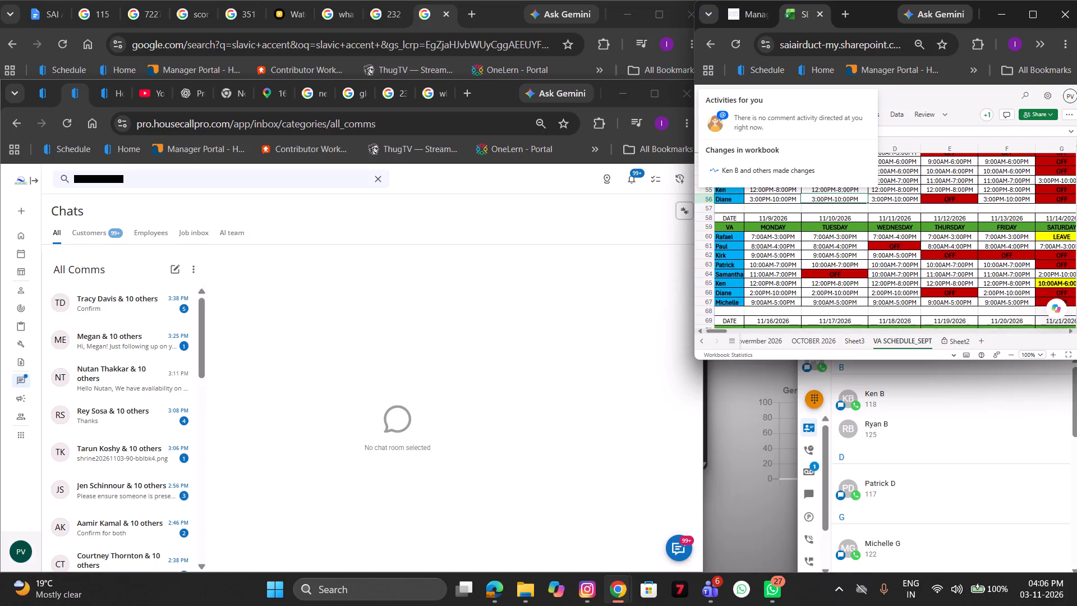
scroll(1076, 240, "left", 1)
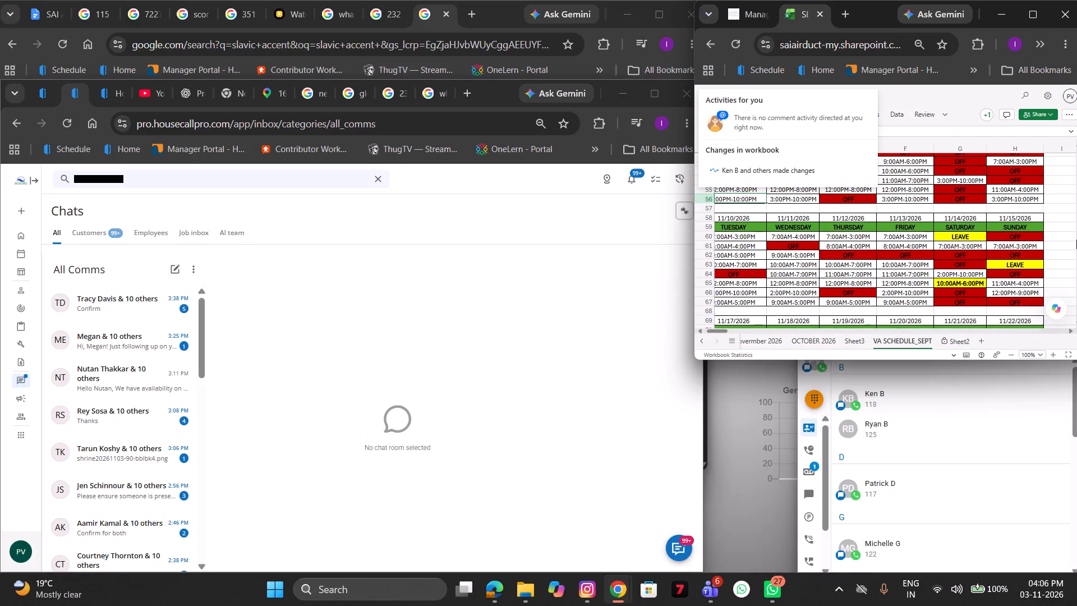
scroll(1076, 240, "left", 1)
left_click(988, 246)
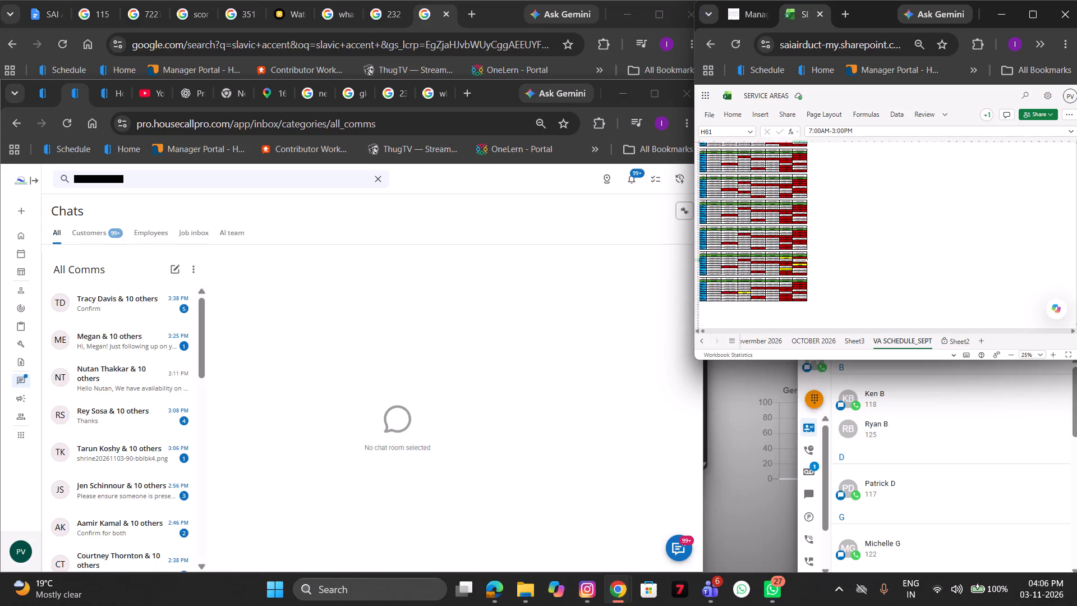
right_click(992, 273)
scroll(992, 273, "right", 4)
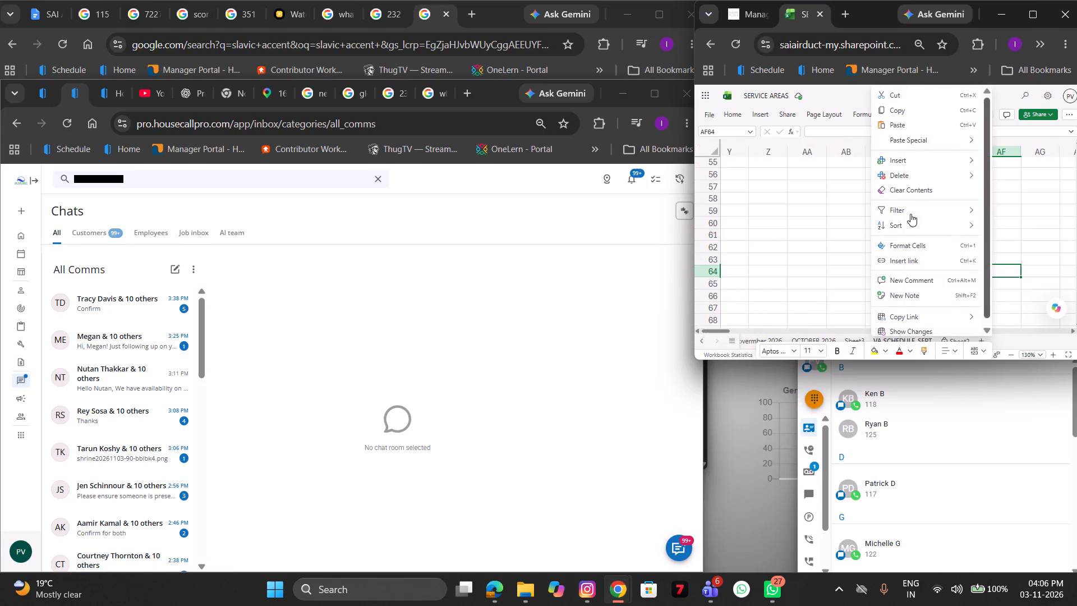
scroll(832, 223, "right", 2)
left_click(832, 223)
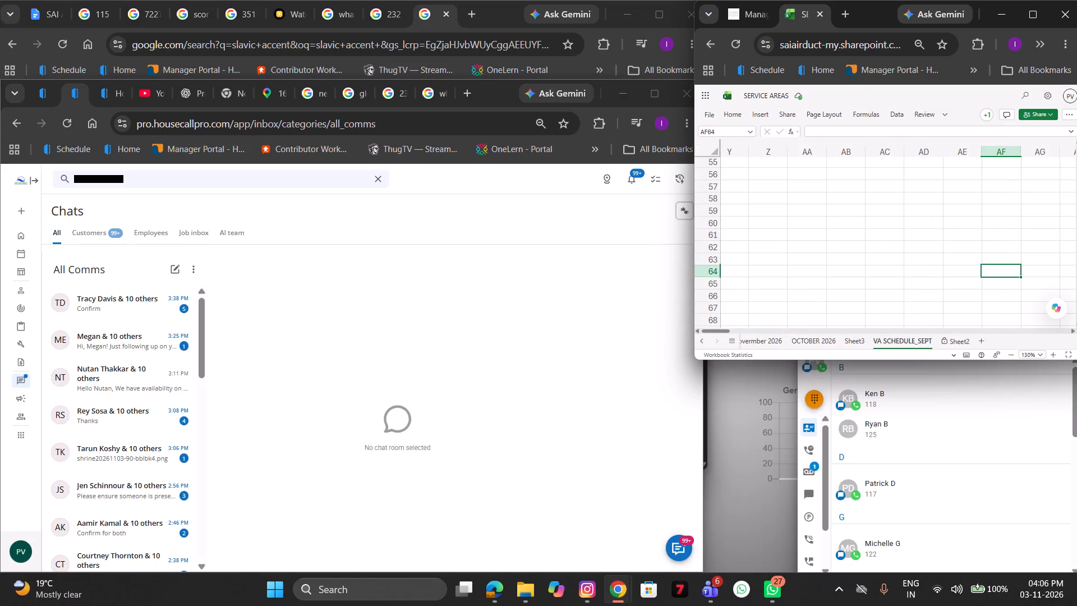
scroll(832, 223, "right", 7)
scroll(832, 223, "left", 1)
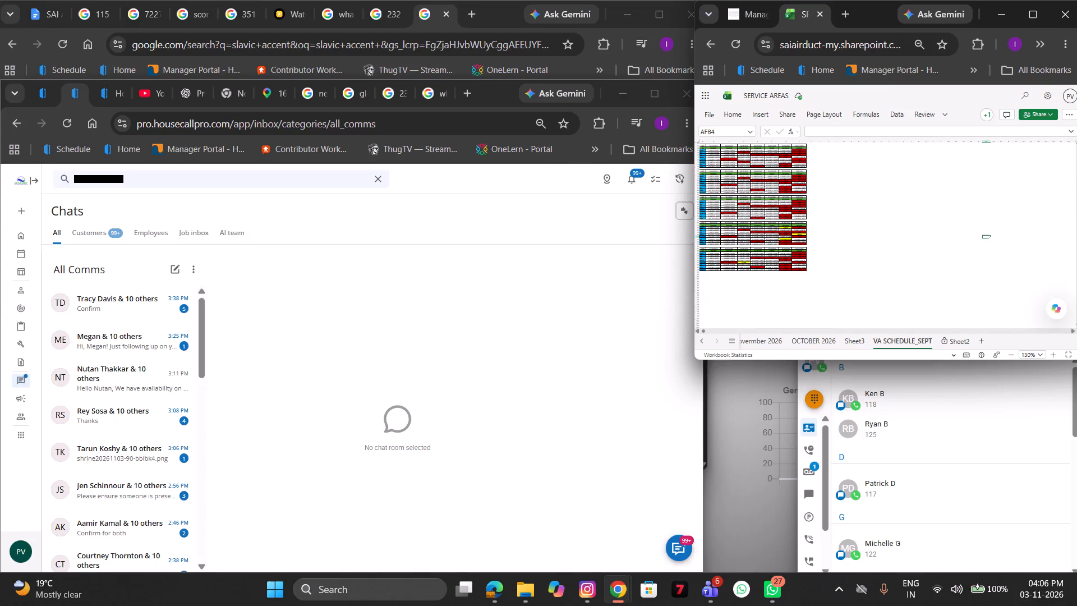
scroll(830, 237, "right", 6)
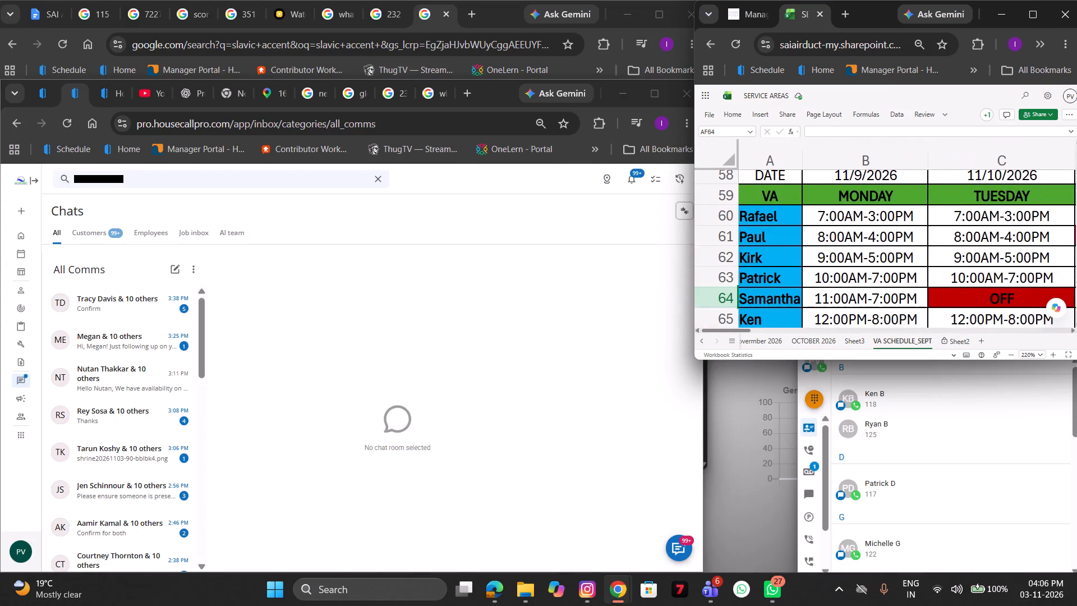
Maximize the workbook window and reduce the schedule sheet's zoom to 180%.
left_click(1039, 15)
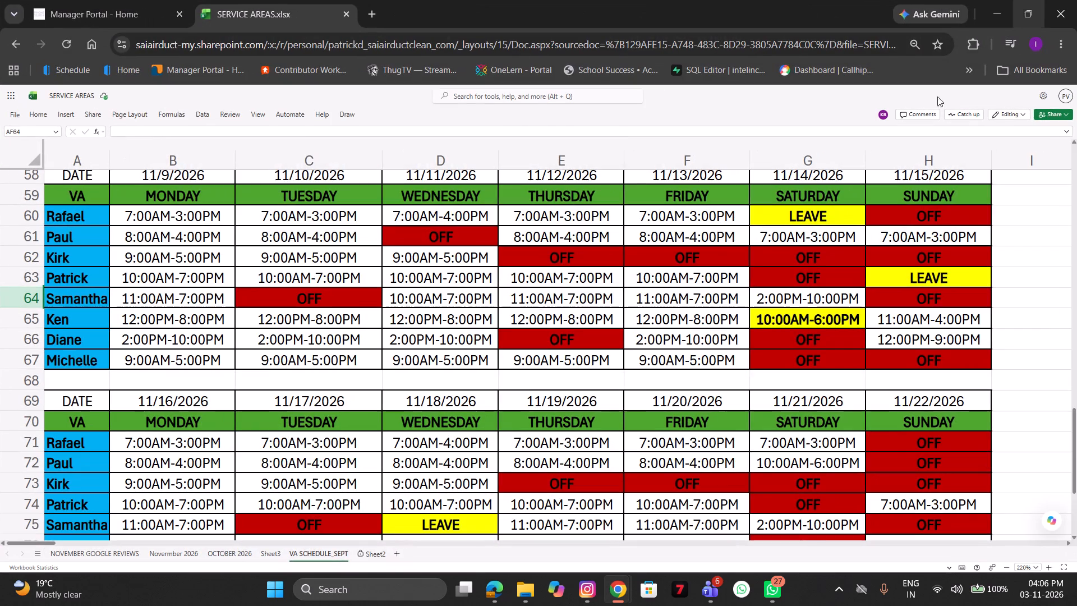
right_click(592, 306)
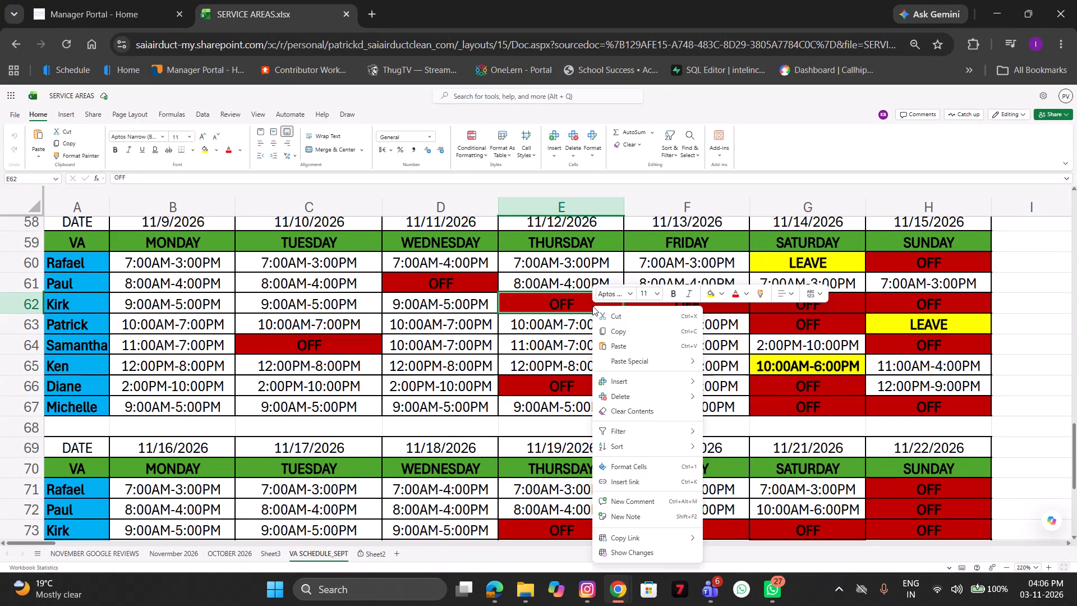
left_click(1010, 568)
left_click(1010, 568)
left_click(1010, 568)
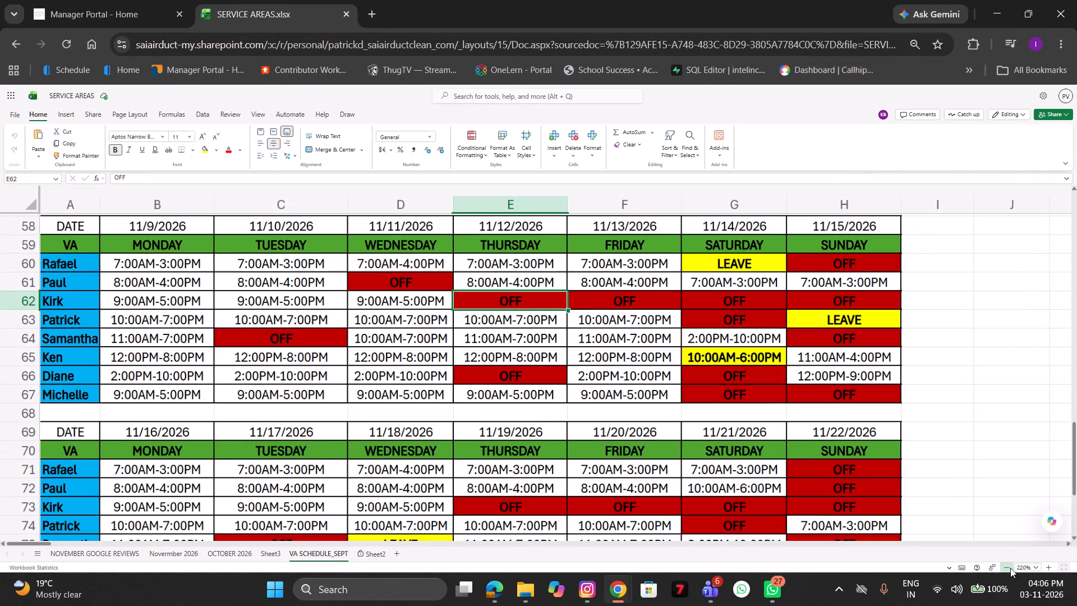
left_click(1010, 568)
left_click(1010, 568)
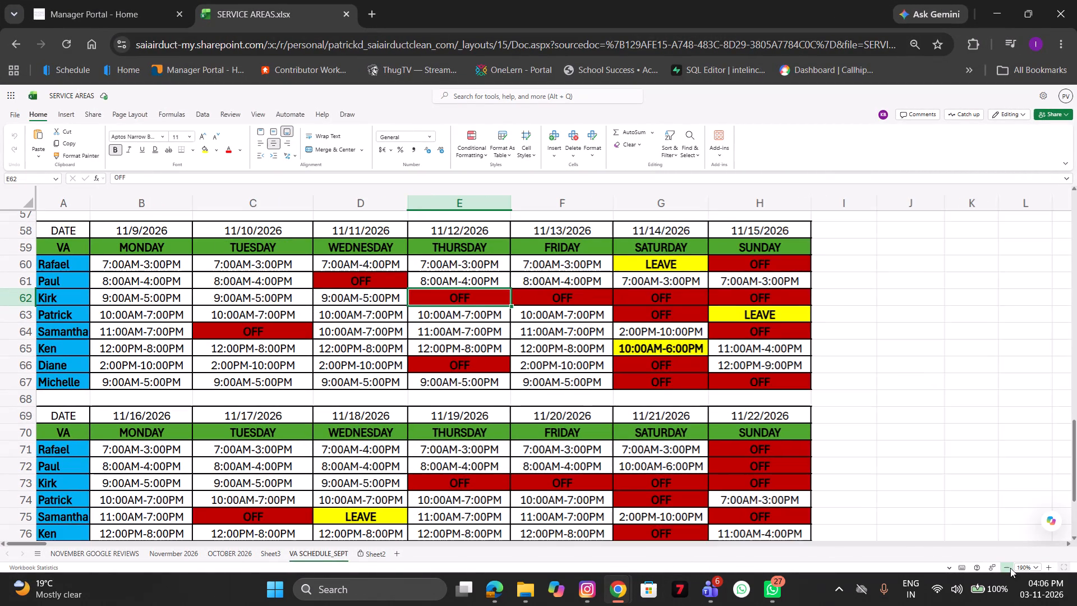
Compare the VA shifts, days off and leave across the weeks starting 11/2/2026, 11/9/2026 and 11/16/2026.
scroll(847, 386, "up", 3)
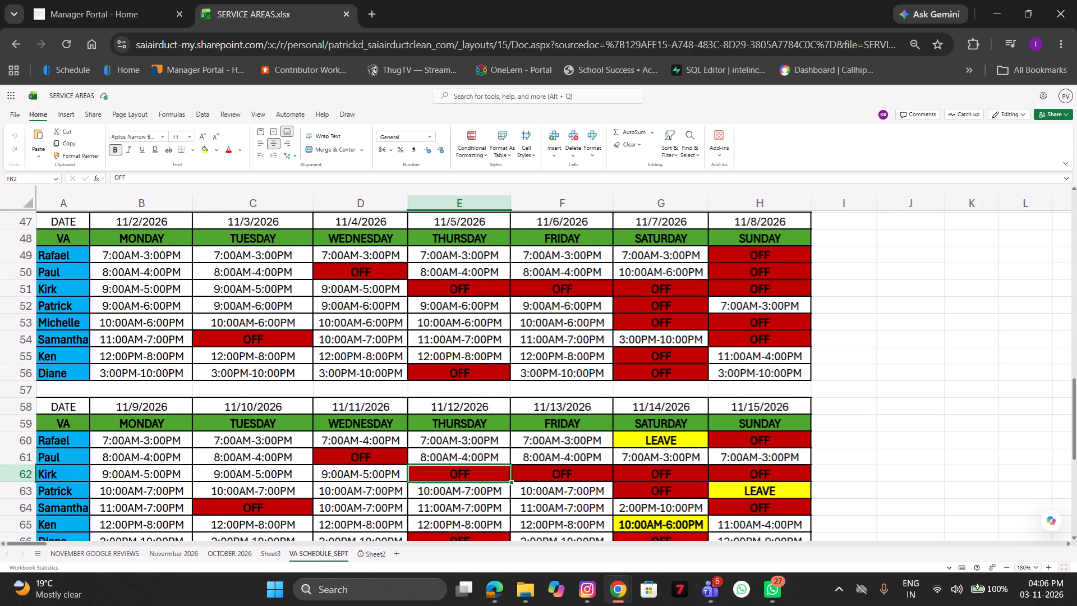
scroll(386, 325, "down", 1)
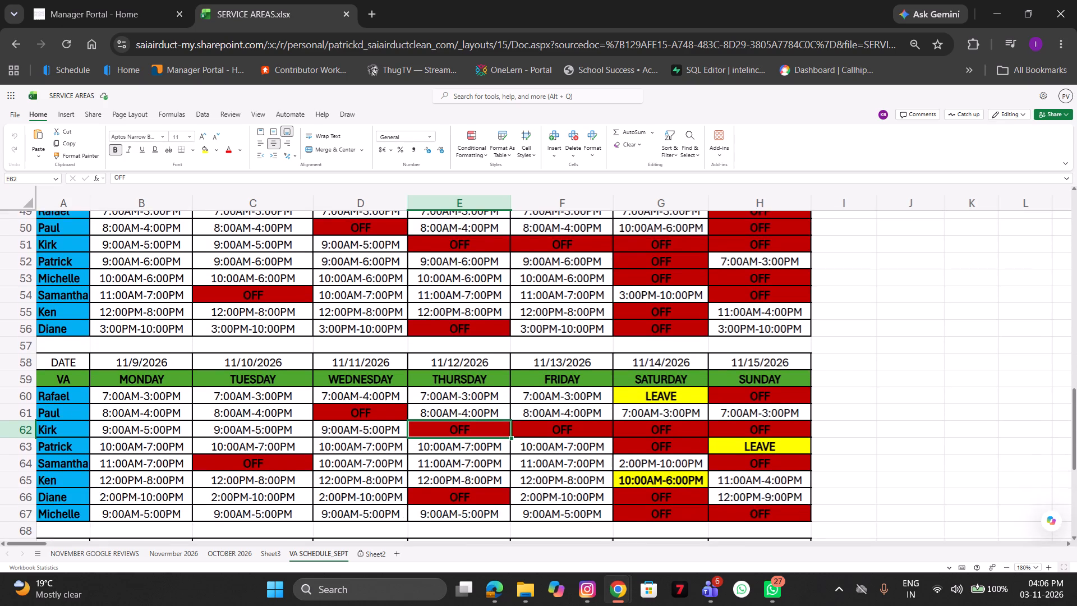
scroll(386, 325, "down", 3)
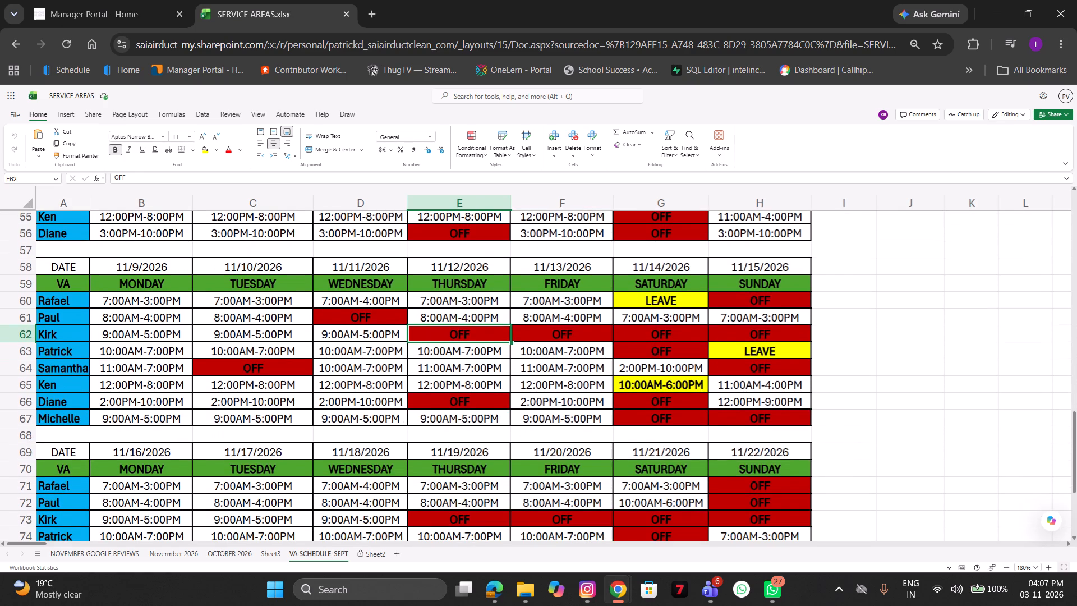
scroll(386, 325, "up", 2)
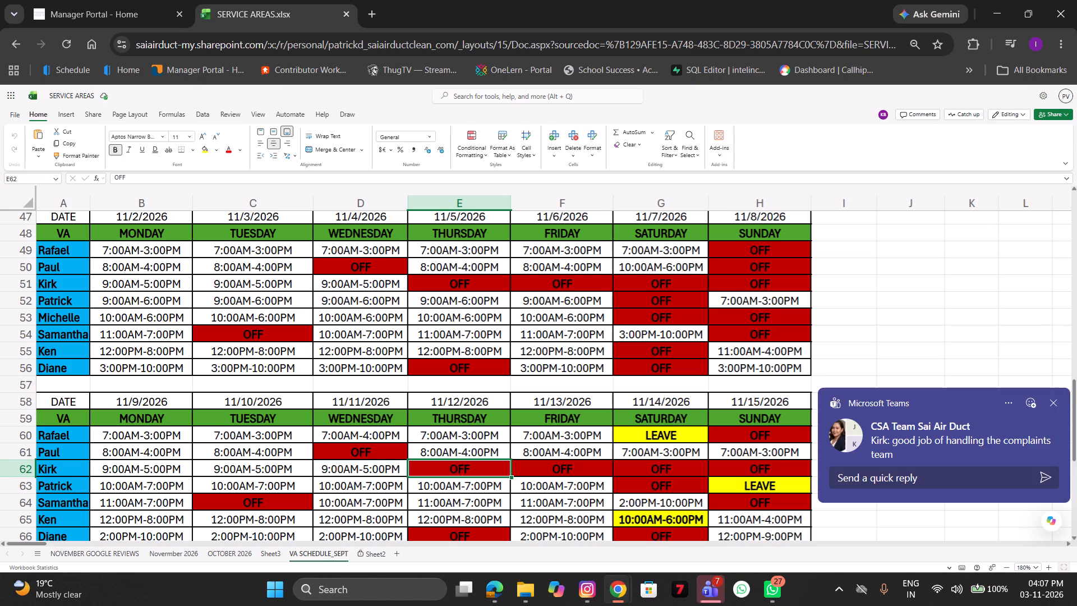
scroll(330, 419, "down", 2)
scroll(330, 419, "right", 1)
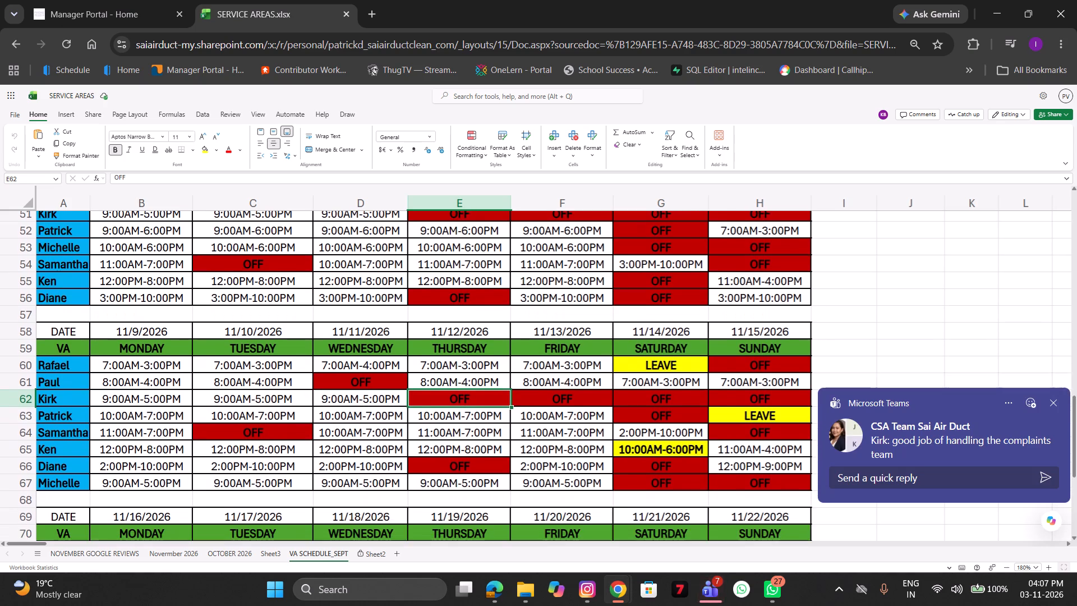
scroll(330, 419, "right", 2)
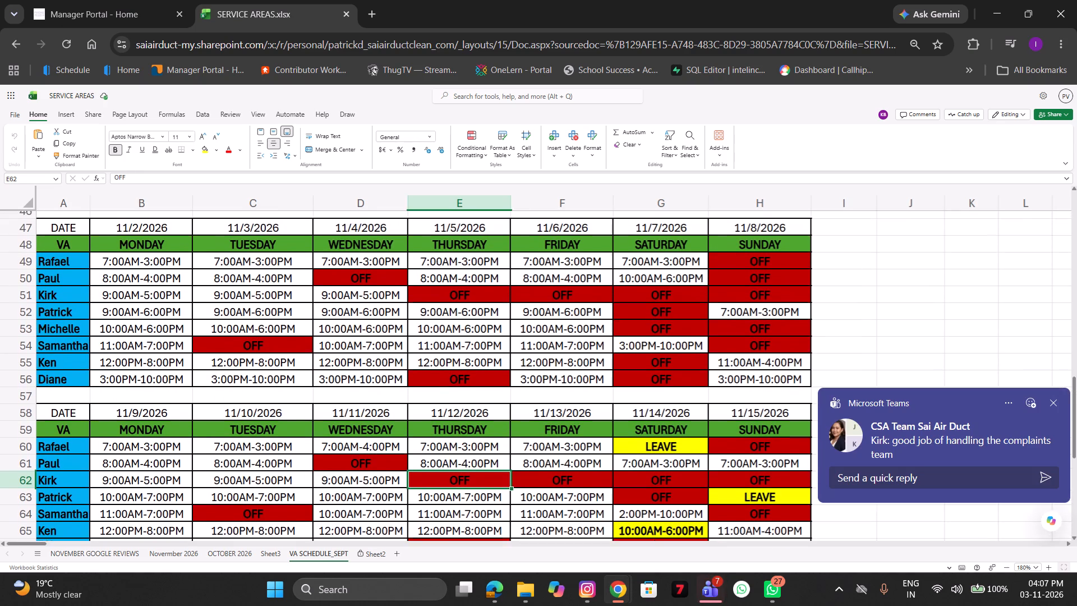
scroll(330, 419, "right", 2)
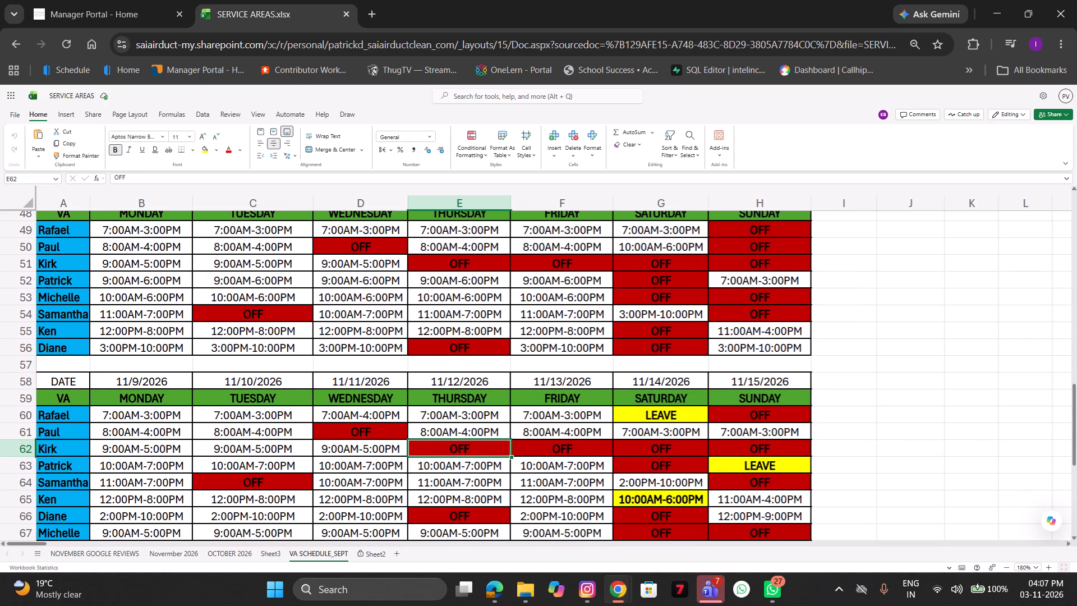
scroll(330, 419, "down", 2)
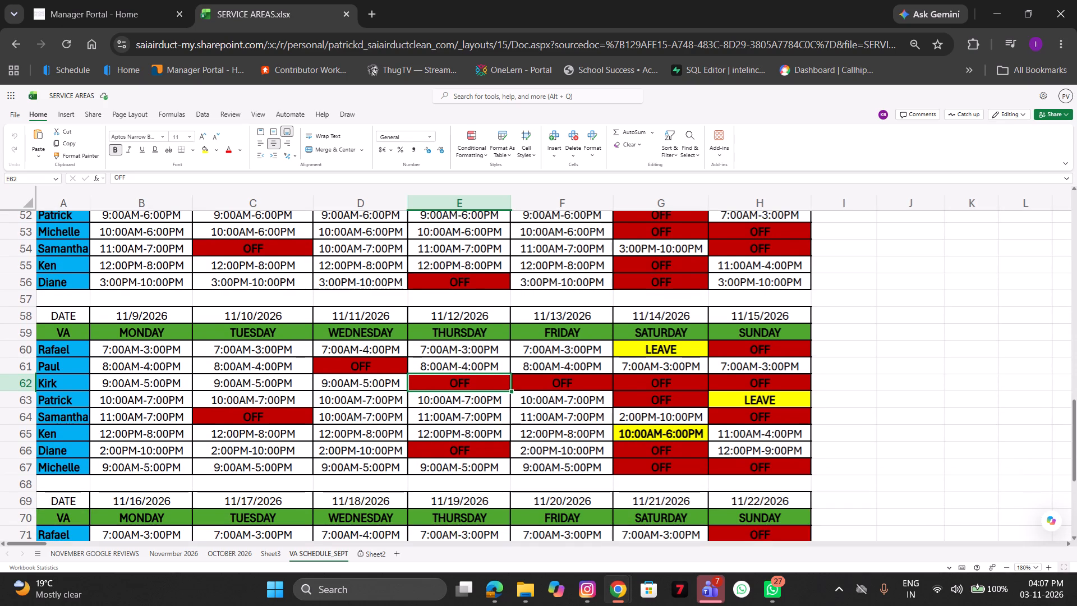
scroll(646, 348, "up", 1)
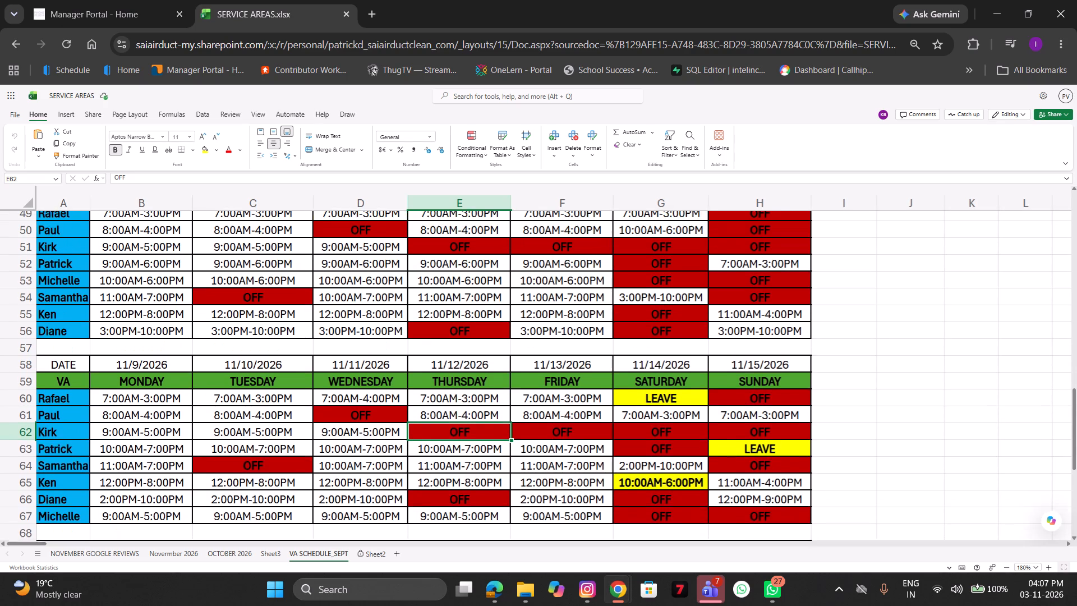
scroll(646, 348, "up", 3)
scroll(646, 348, "right", 1)
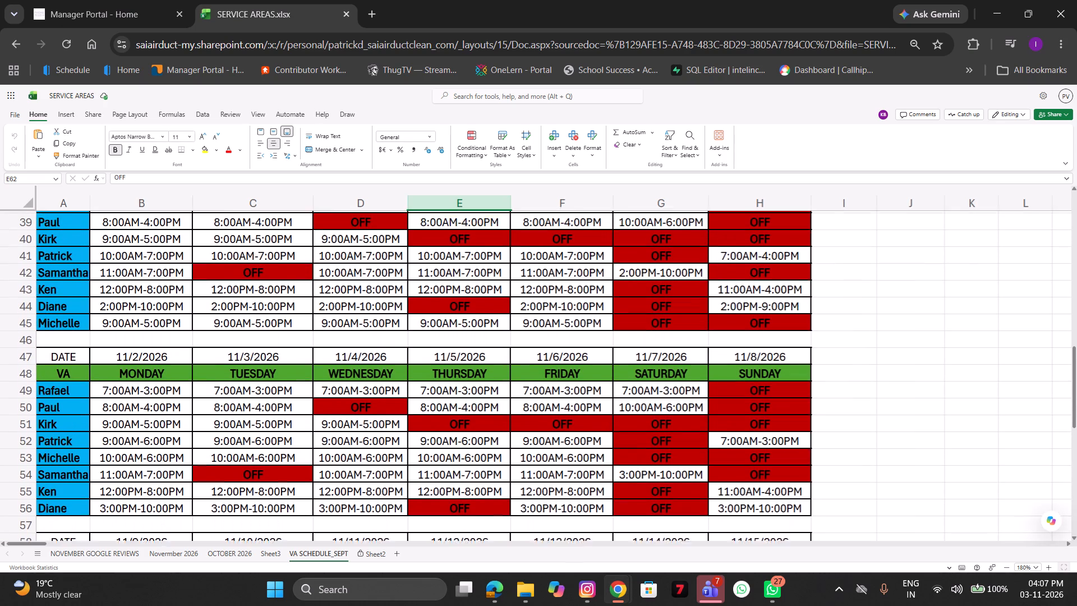
scroll(646, 348, "right", 2)
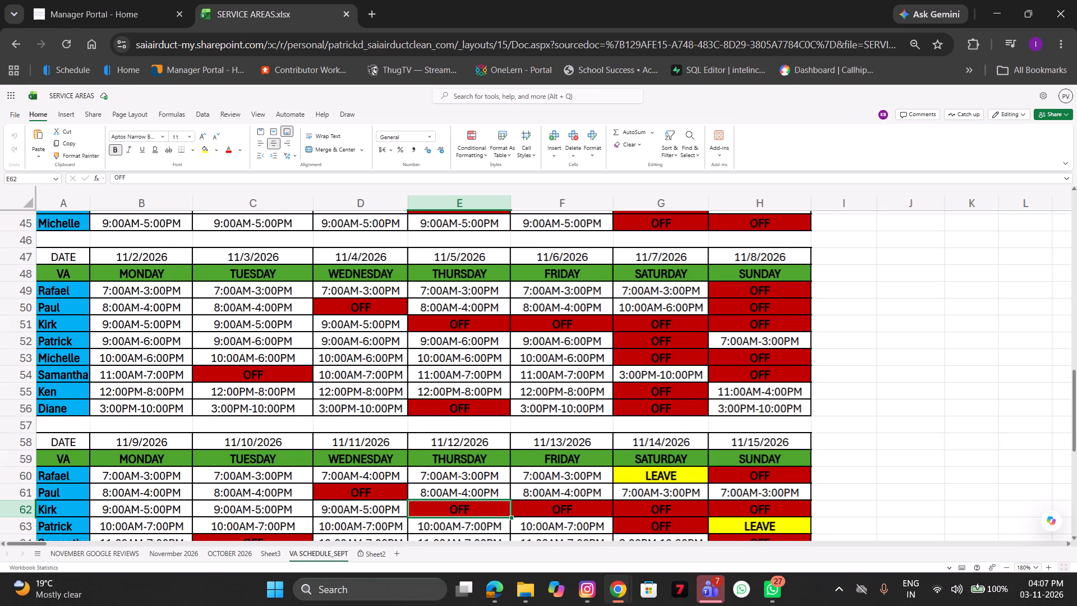
scroll(540, 321, "down", 2)
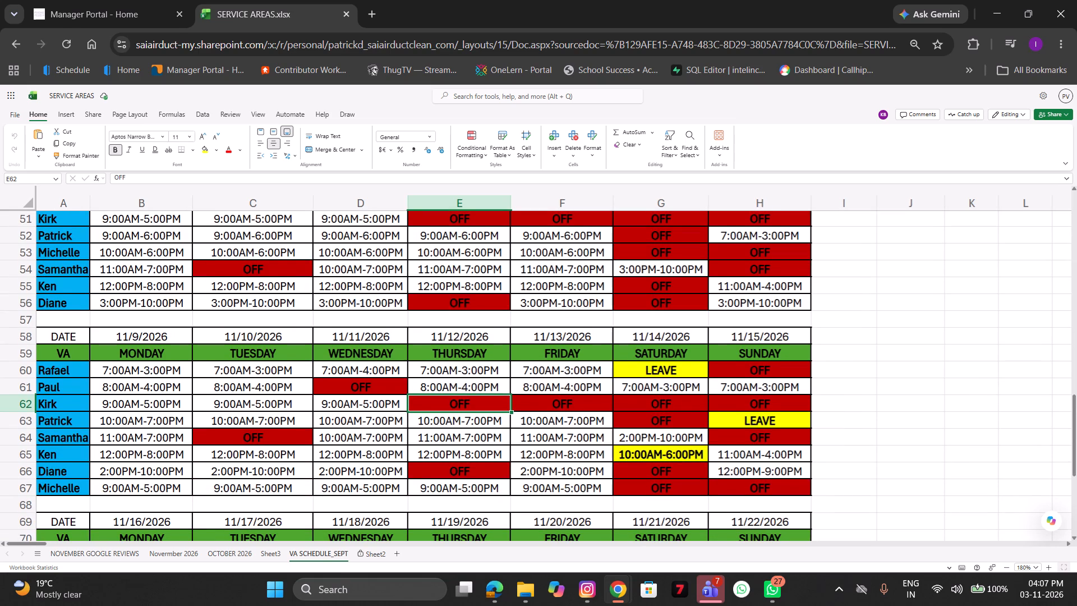
scroll(754, 379, "down", 1)
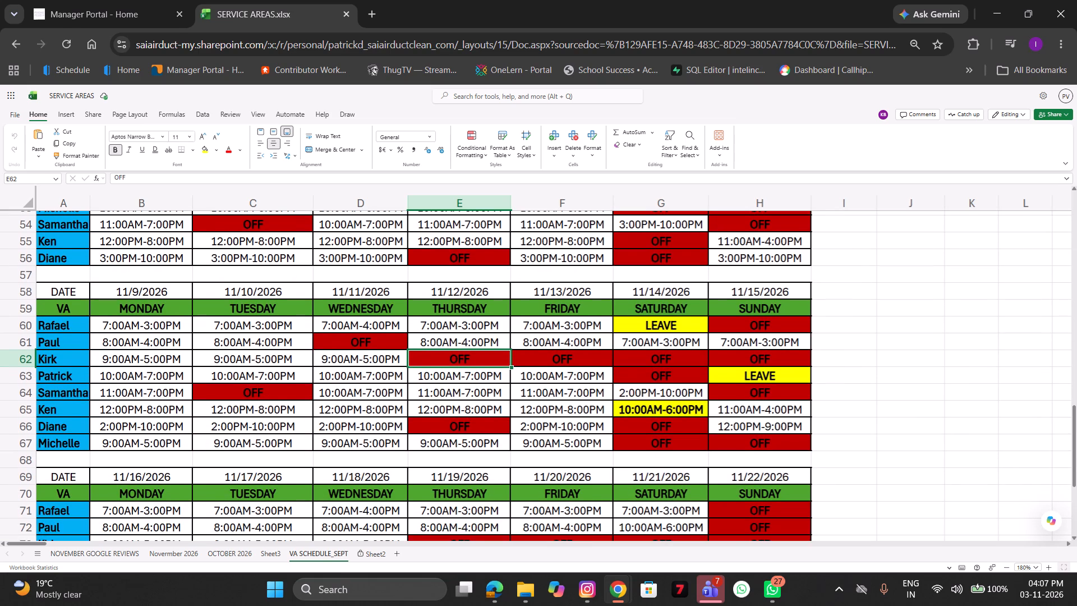
scroll(754, 379, "down", 1)
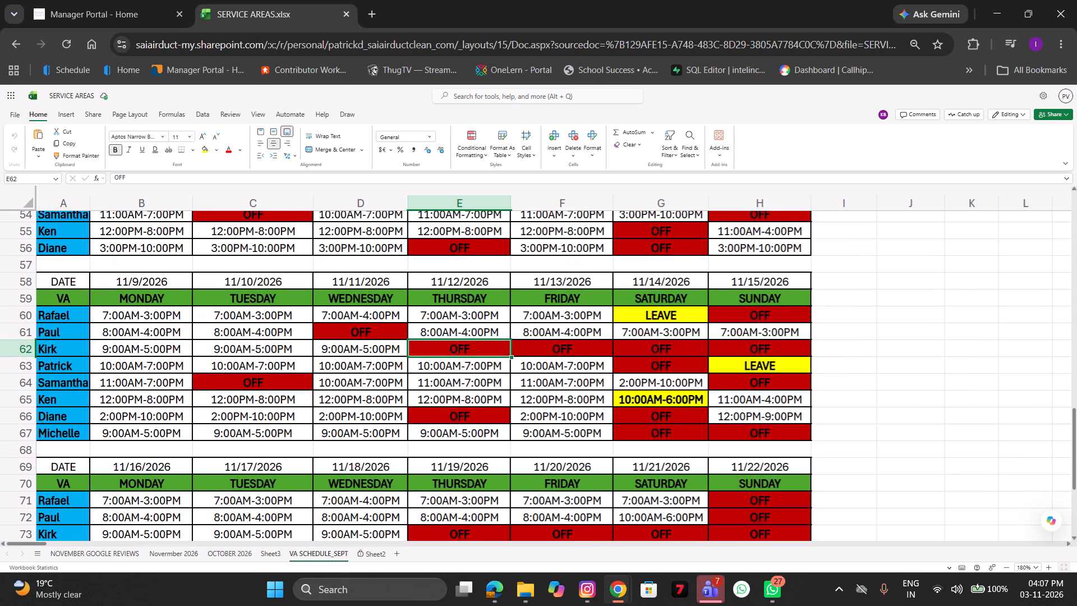
scroll(754, 379, "up", 1)
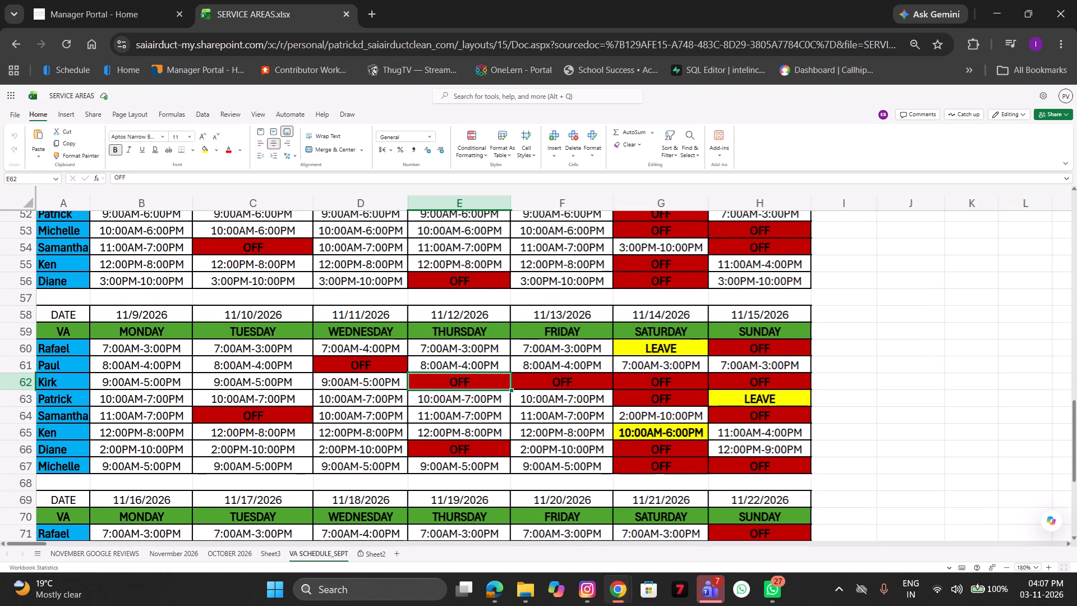
scroll(134, 384, "up", 1)
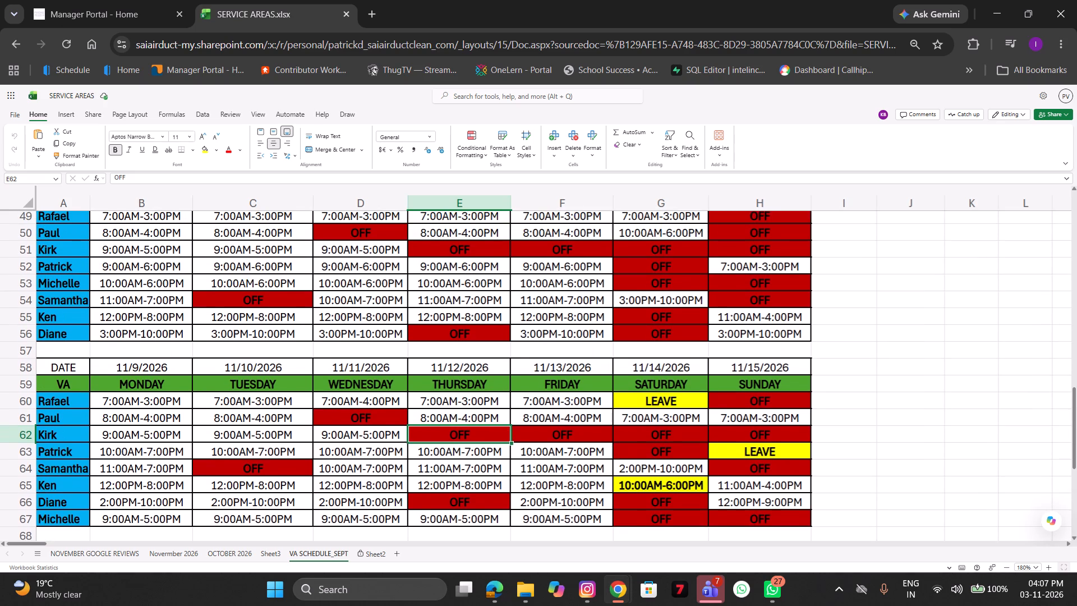
Review the VA shifts, days off and leave from the week of 11/2/2026 through the week of 11/16/2026.
scroll(134, 384, "up", 1)
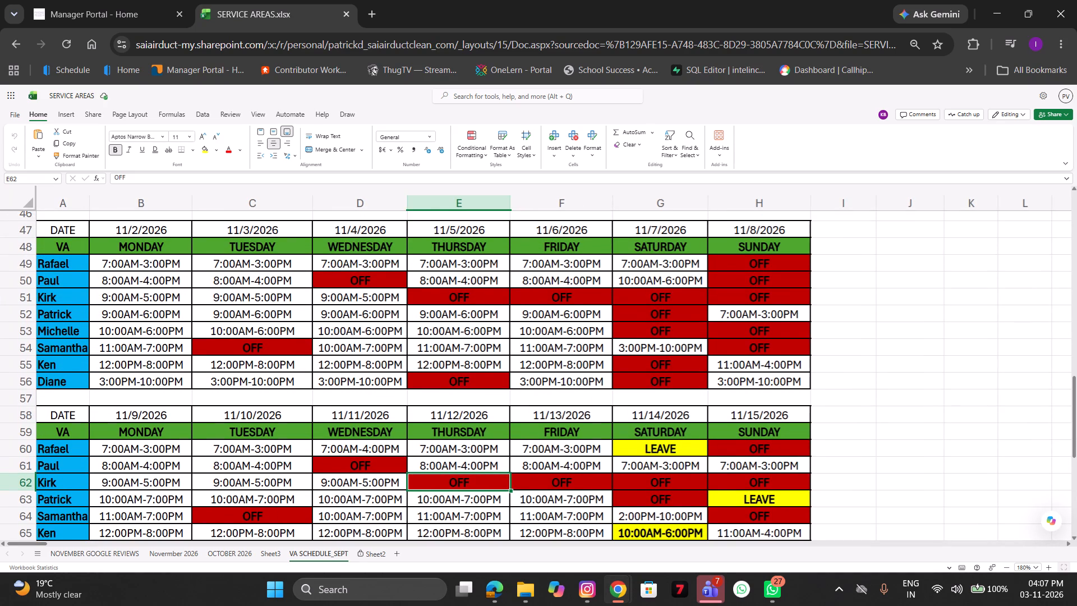
scroll(656, 277, "down", 1)
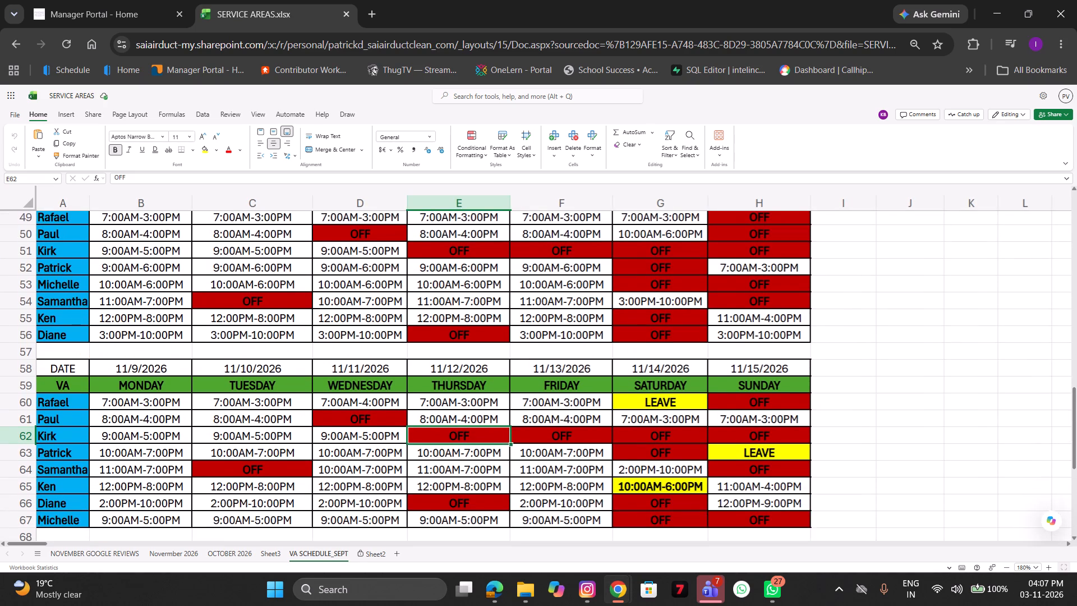
scroll(656, 277, "down", 2)
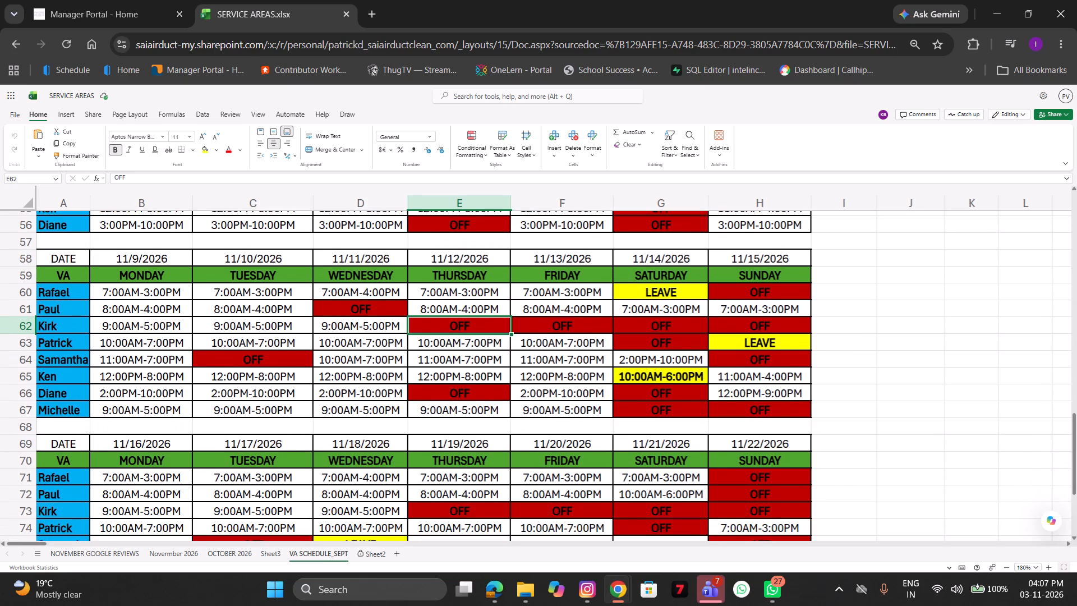
scroll(656, 277, "down", 2)
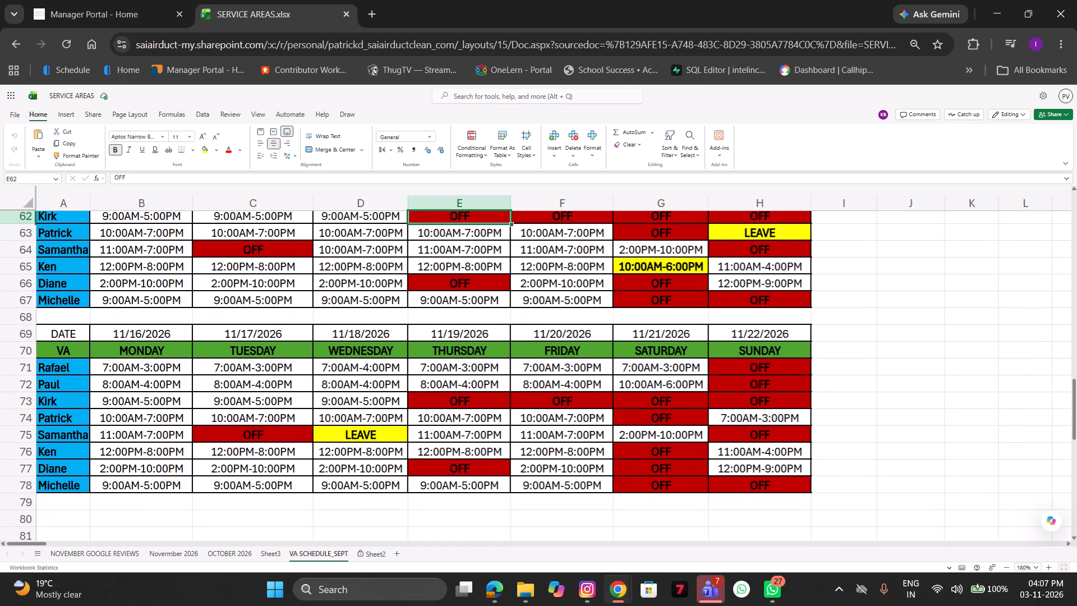
scroll(656, 277, "down", 1)
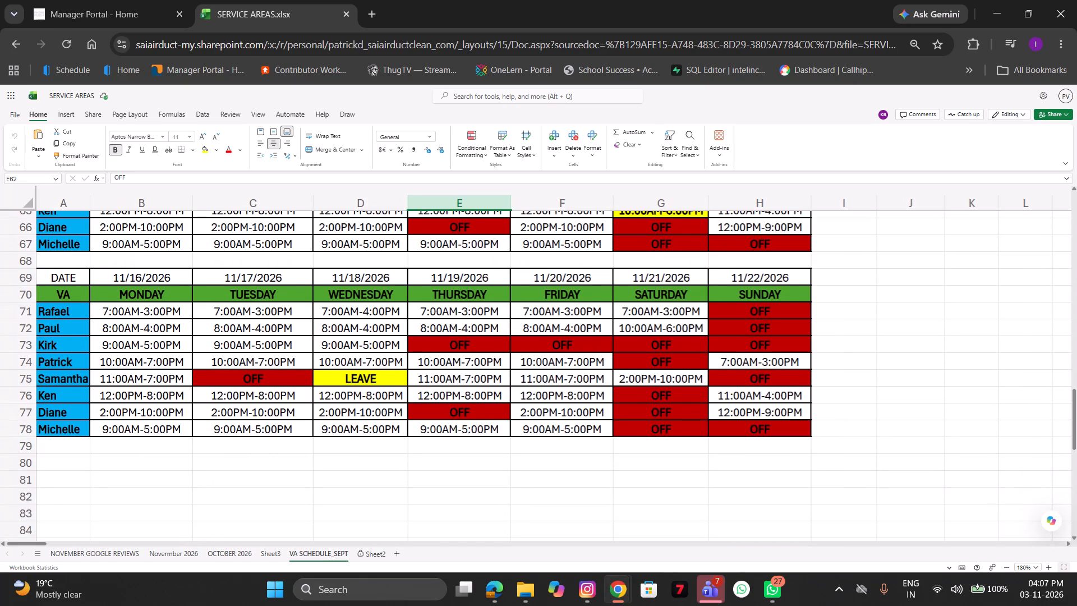
scroll(656, 277, "down", 1)
scroll(604, 327, "up", 1)
scroll(604, 327, "down", 1)
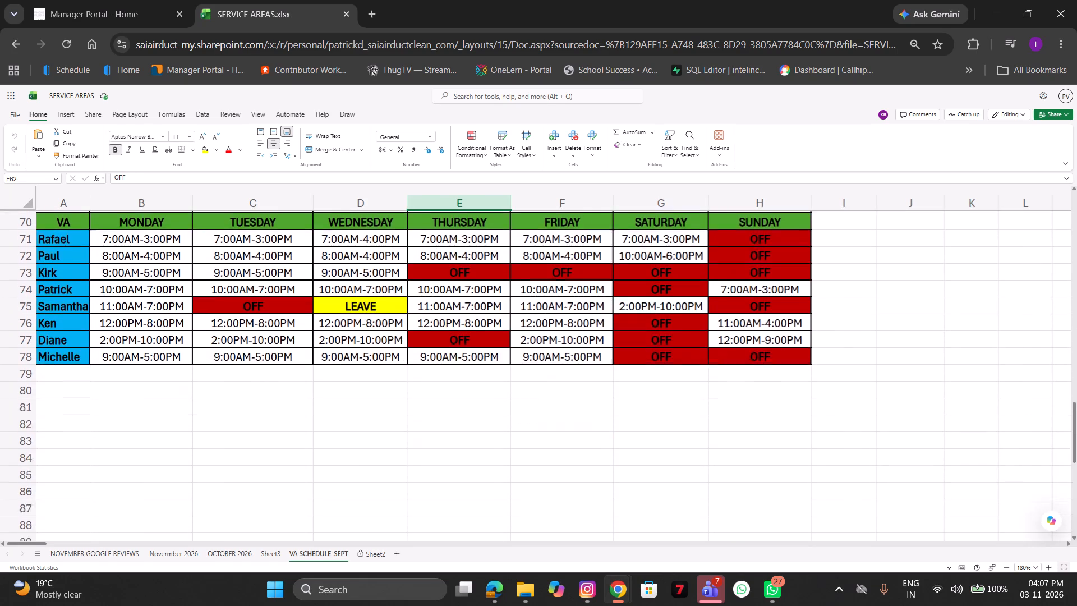
scroll(604, 327, "down", 1)
scroll(604, 327, "up", 1)
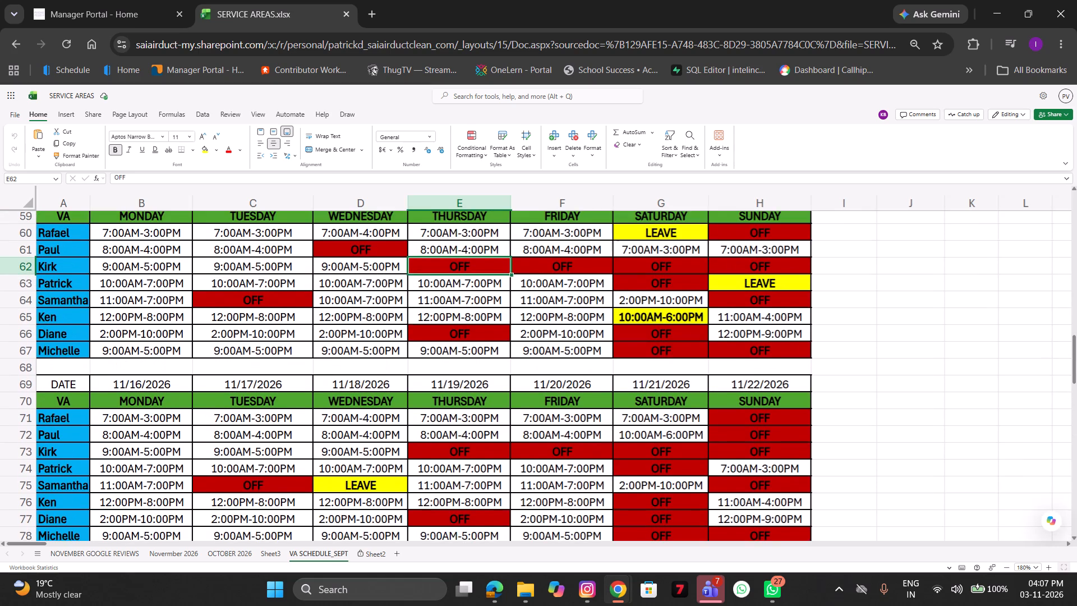
scroll(604, 327, "up", 1)
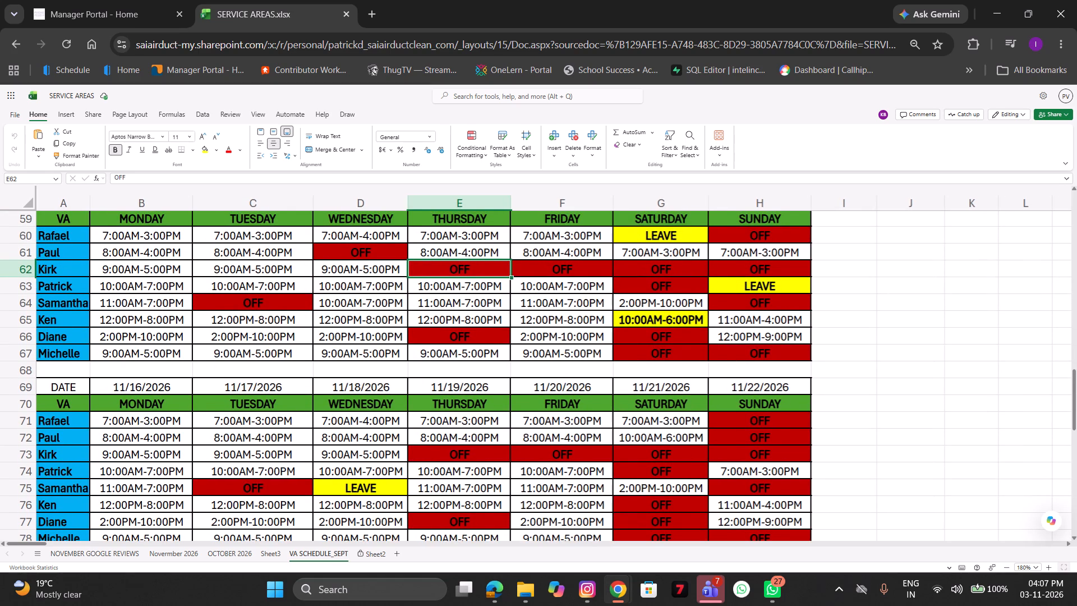
Display the November 2026 system calendar and check the VA schedule's weeks starting 11/2/2026, 11/9/2026 and 11/16/2026 beside it.
left_click(1035, 590)
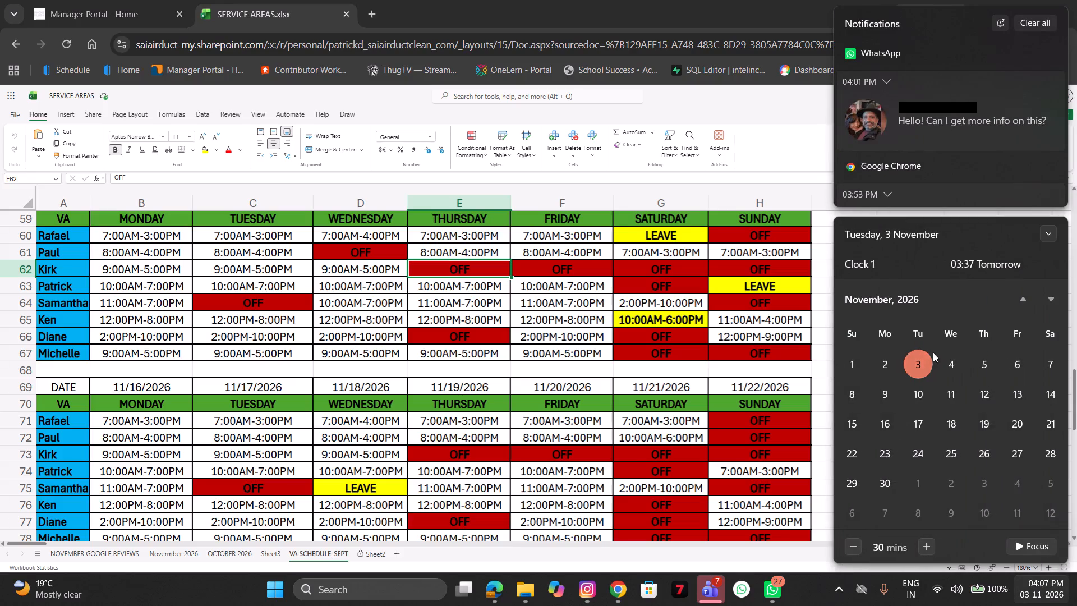
scroll(765, 374, "up", 1)
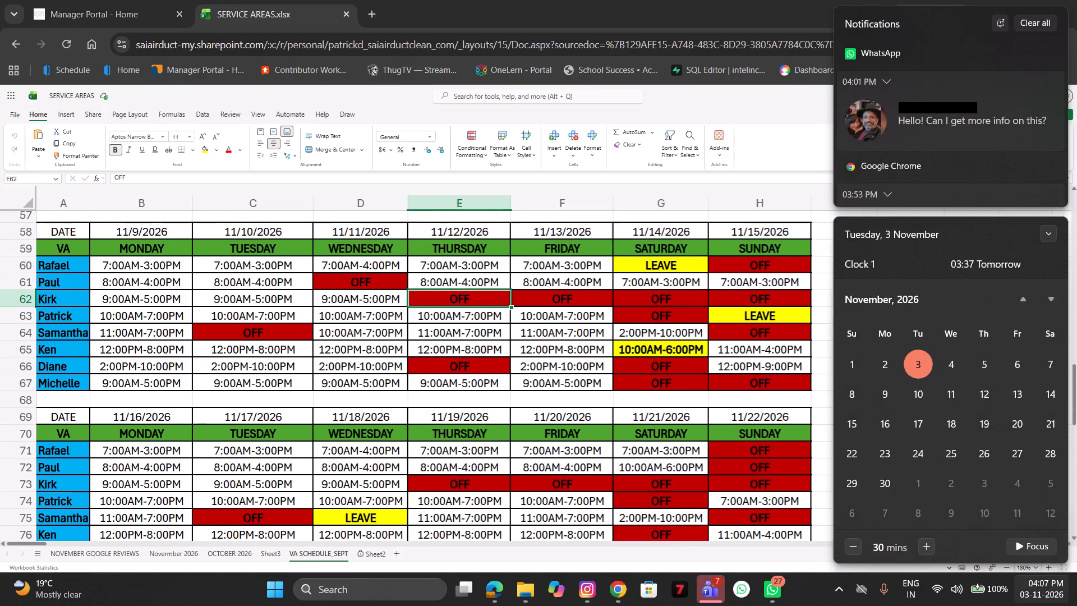
scroll(765, 374, "up", 2)
scroll(765, 374, "right", 1)
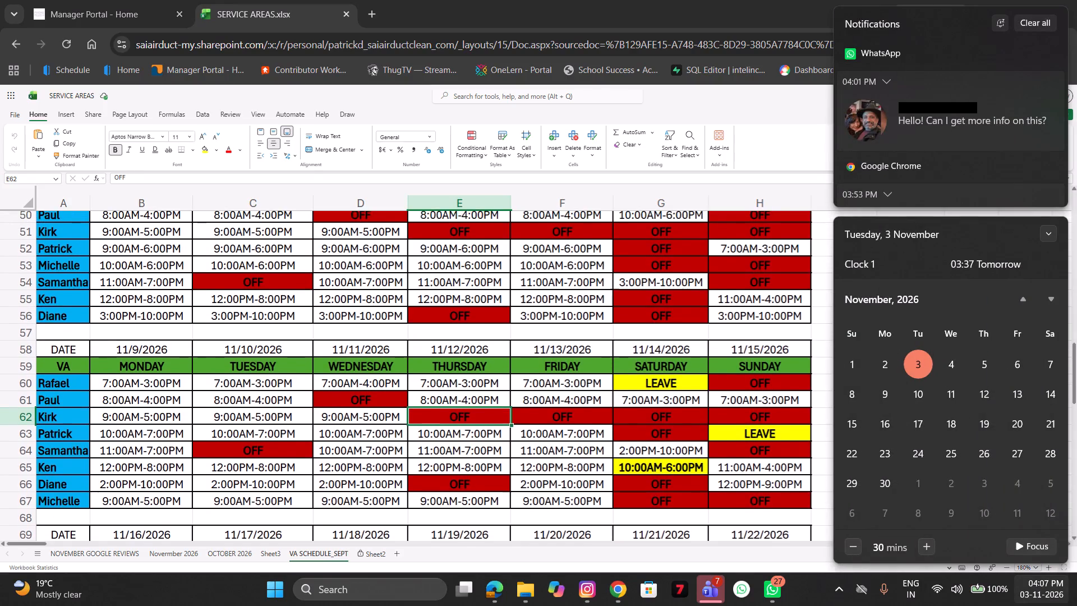
scroll(765, 374, "right", 1)
scroll(765, 374, "up", 1)
scroll(765, 374, "down", 1)
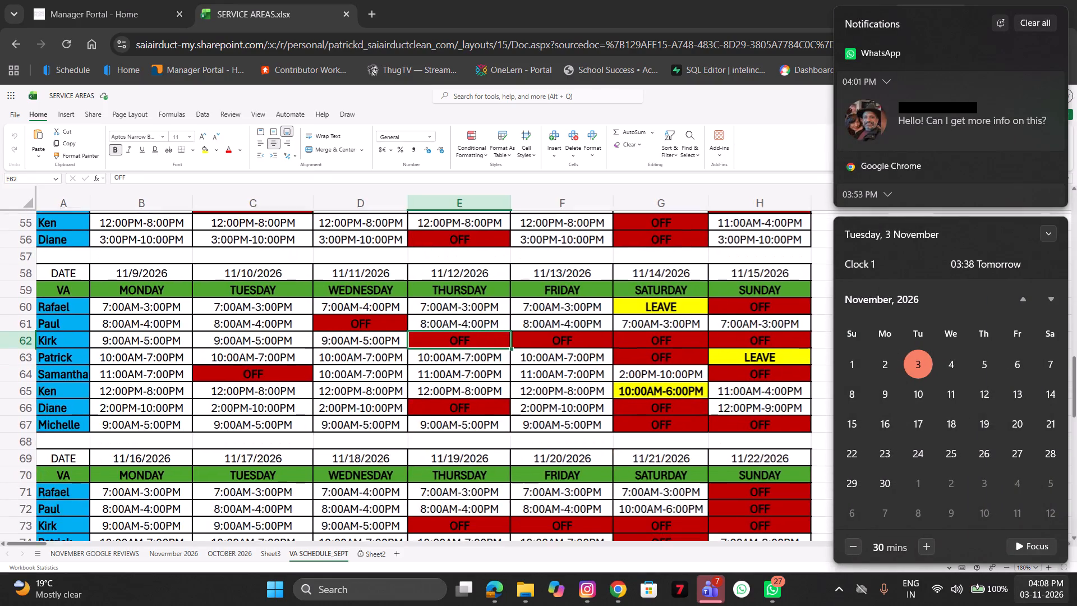
scroll(765, 374, "down", 1)
scroll(765, 374, "right", 2)
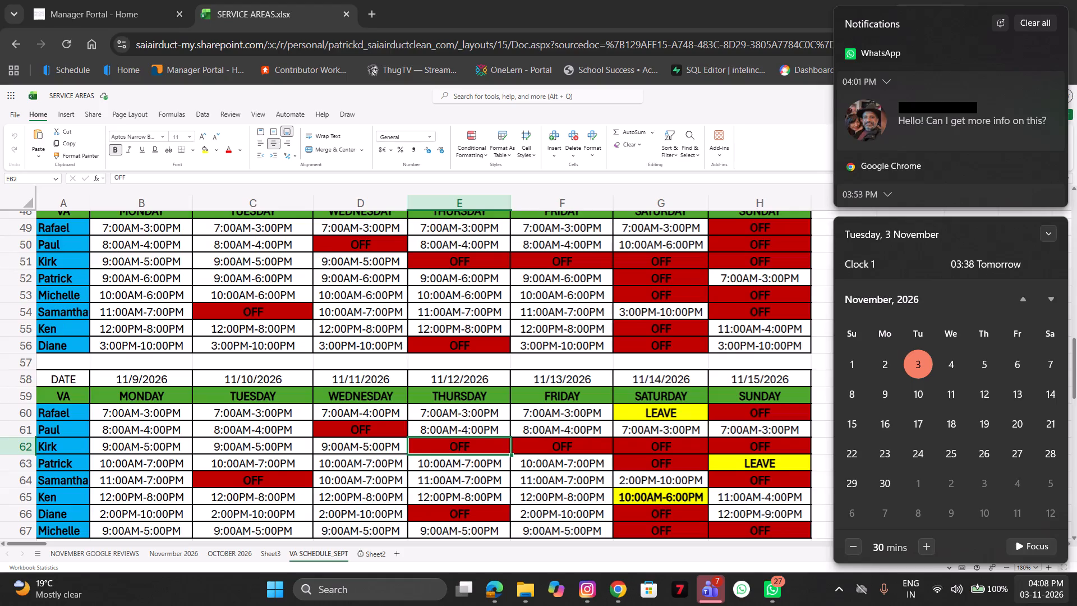
scroll(765, 374, "down", 1)
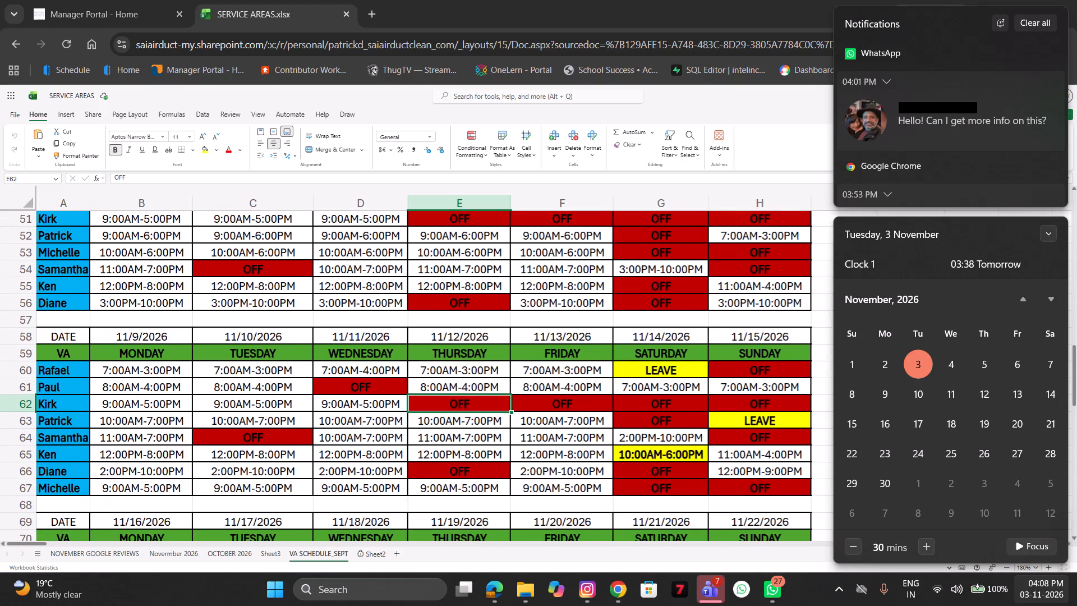
Clear all system notifications.
left_click(1031, 22)
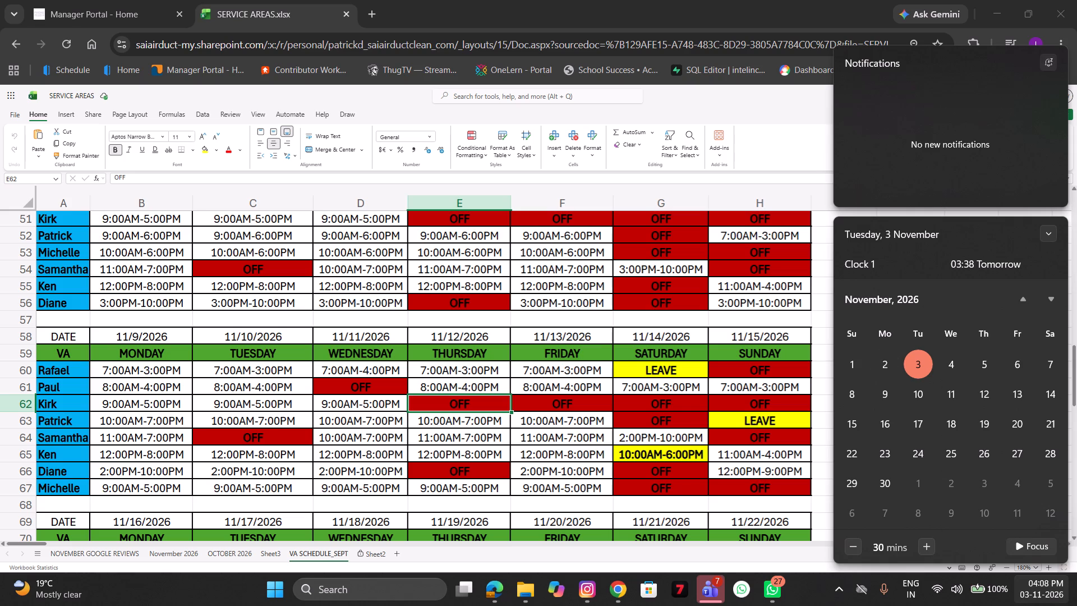
Recheck the VA schedule for the weeks of 11/2/2026 and 11/9/2026 against the calendar, and dismiss the calendar.
scroll(777, 410, "down", 1)
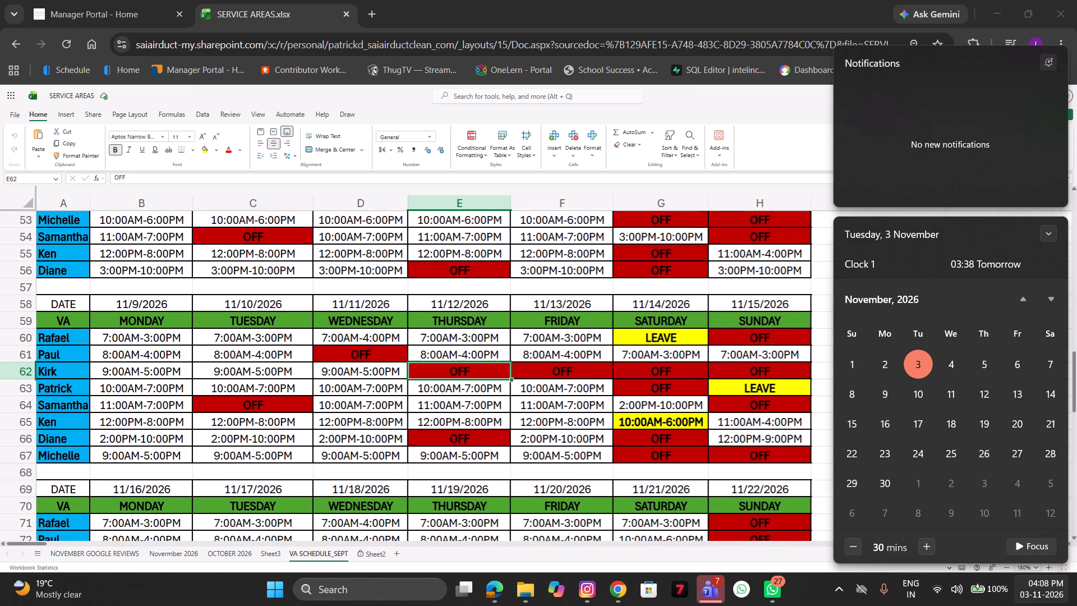
scroll(777, 410, "down", 3)
scroll(777, 410, "up", 1)
left_click(777, 410)
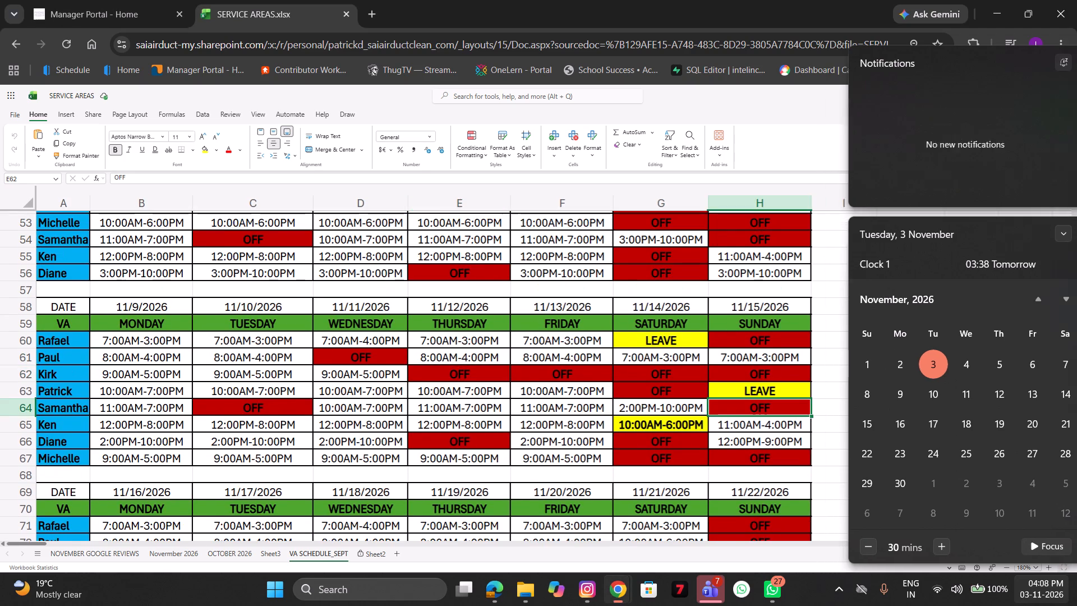
scroll(777, 410, "up", 1)
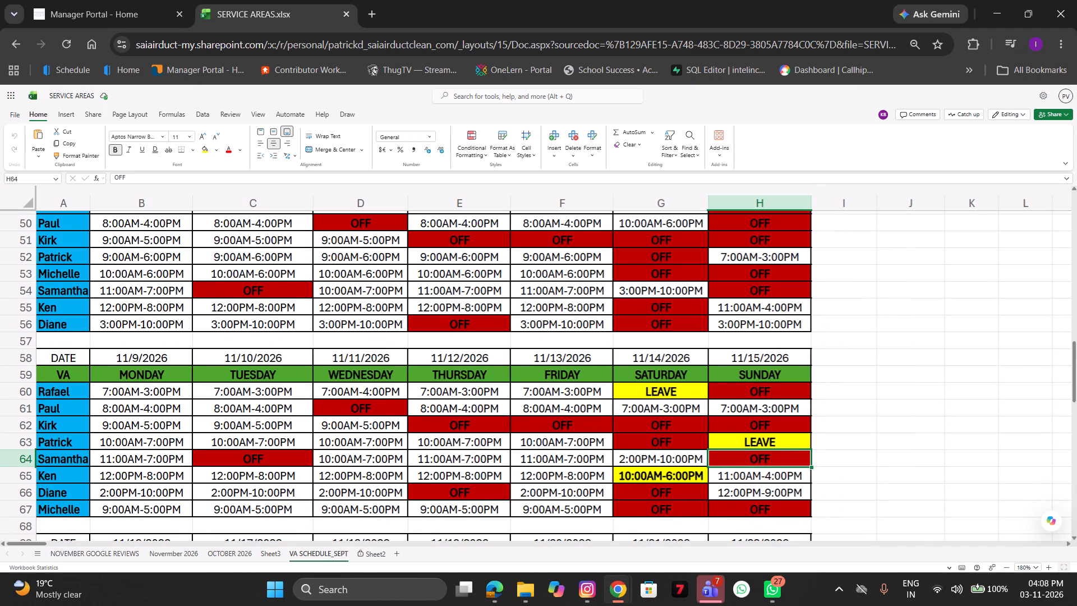
Reduce the schedule sheet's zoom to 160% and examine the VA shifts and leave for the weeks of 11/2/2026 through 11/16/2026.
left_click(1006, 569)
left_click(1006, 569)
scroll(731, 401, "right", 1)
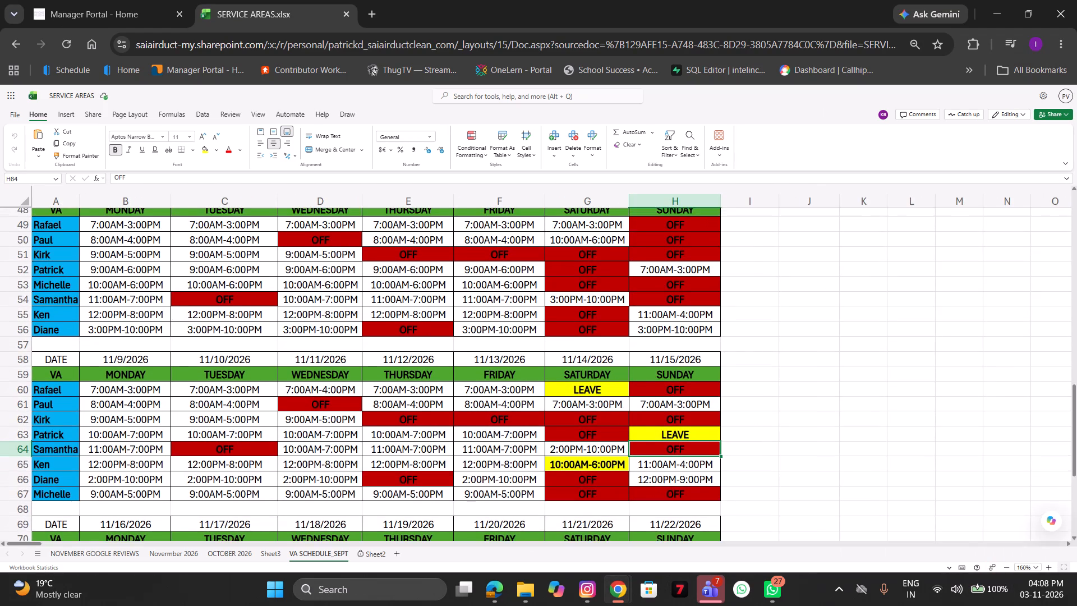
scroll(731, 401, "right", 1)
scroll(731, 401, "down", 1)
scroll(731, 401, "up", 1)
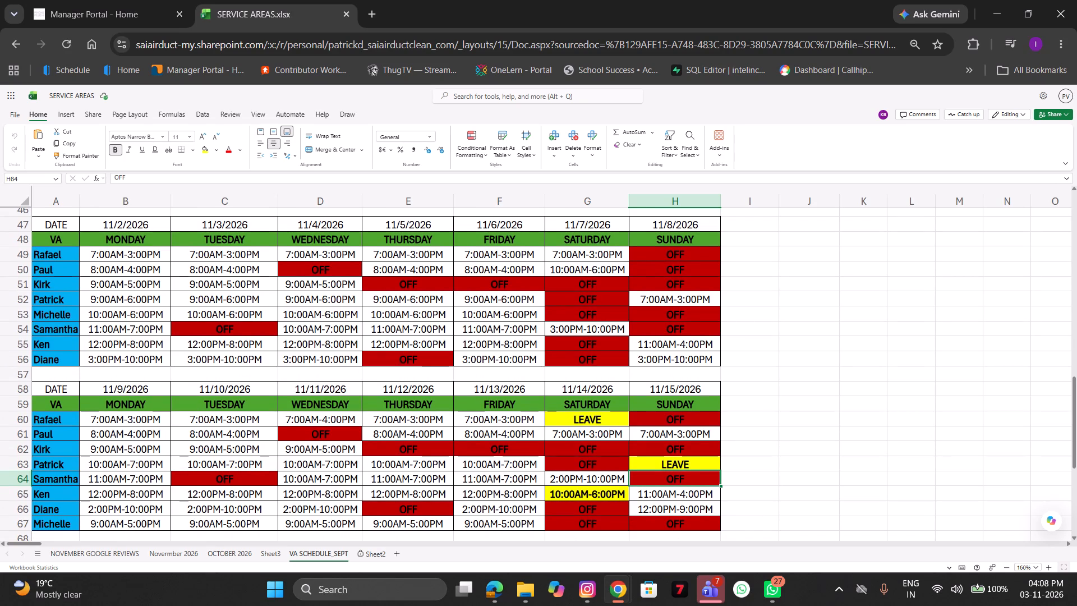
scroll(595, 479, "down", 3)
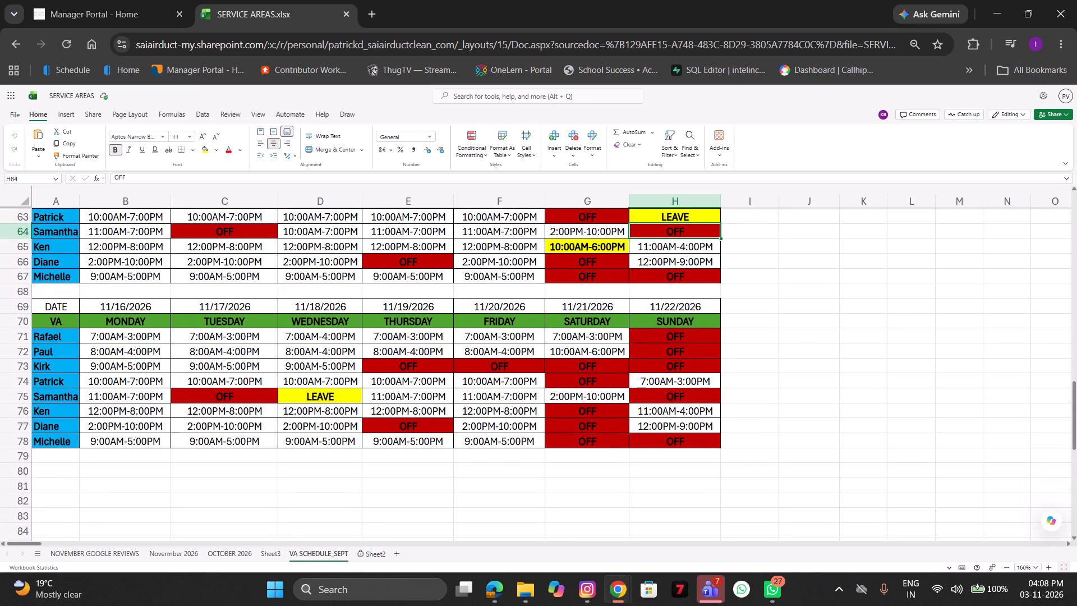
scroll(595, 479, "down", 1)
left_click(1034, 595)
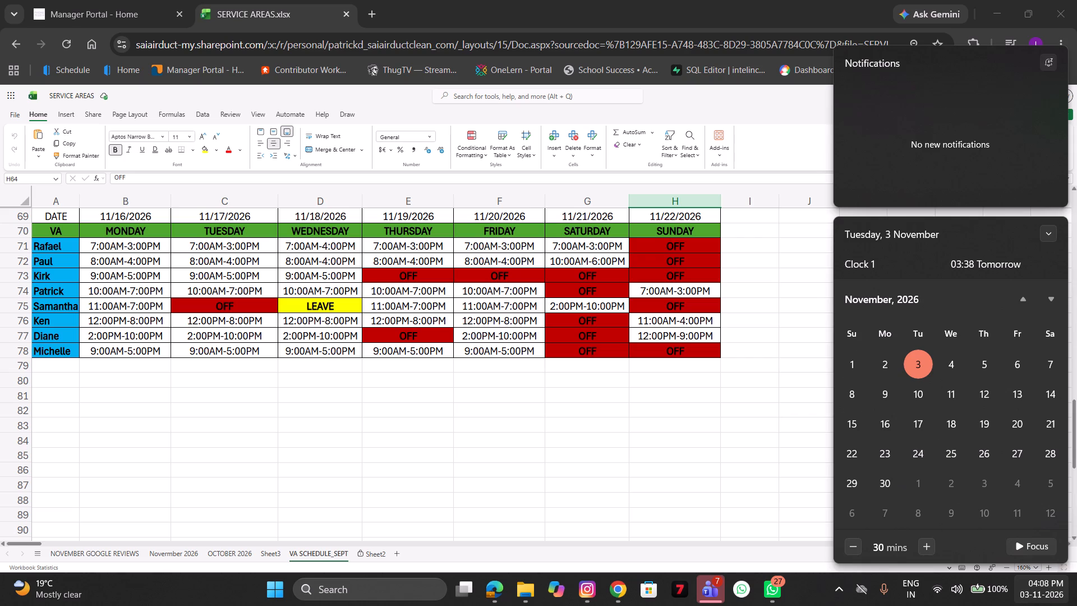
left_click(711, 2)
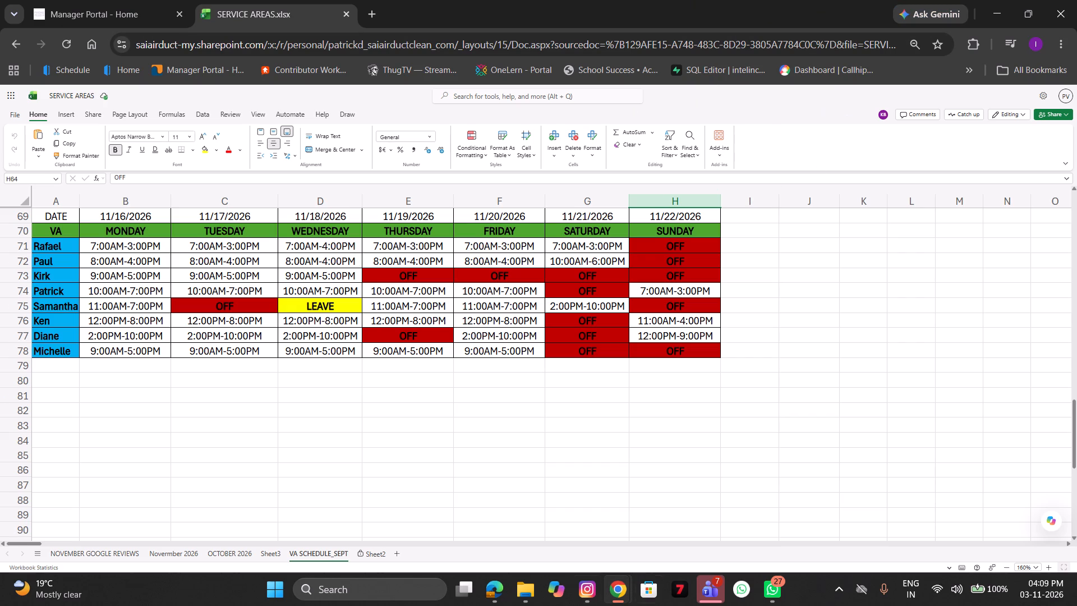
Open Calculator and compute 23 × 8, multiplying that result by 5.
left_click(281, 600)
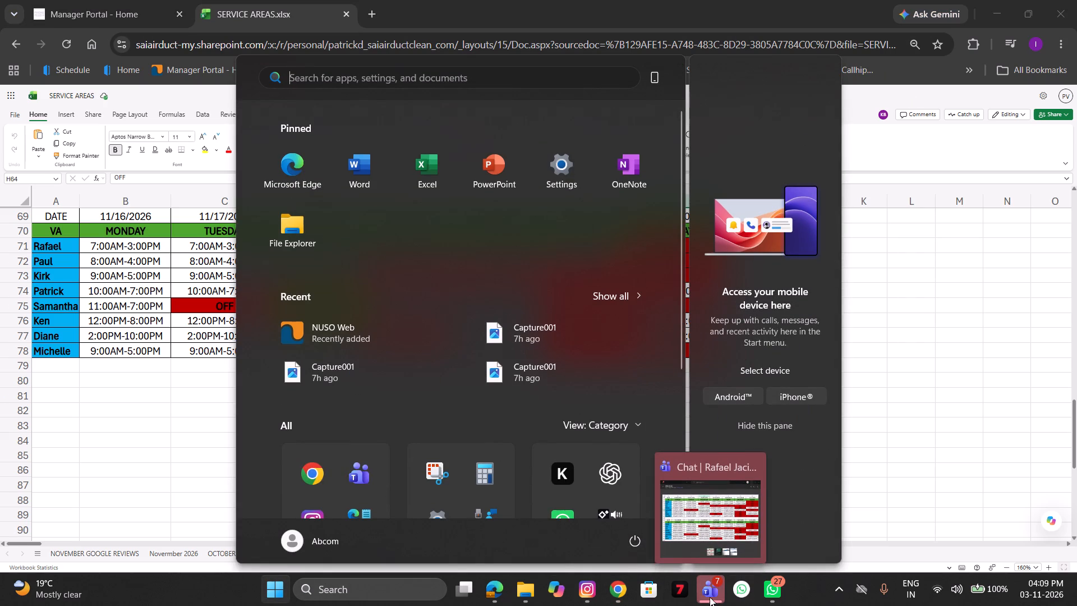
left_click(803, 586)
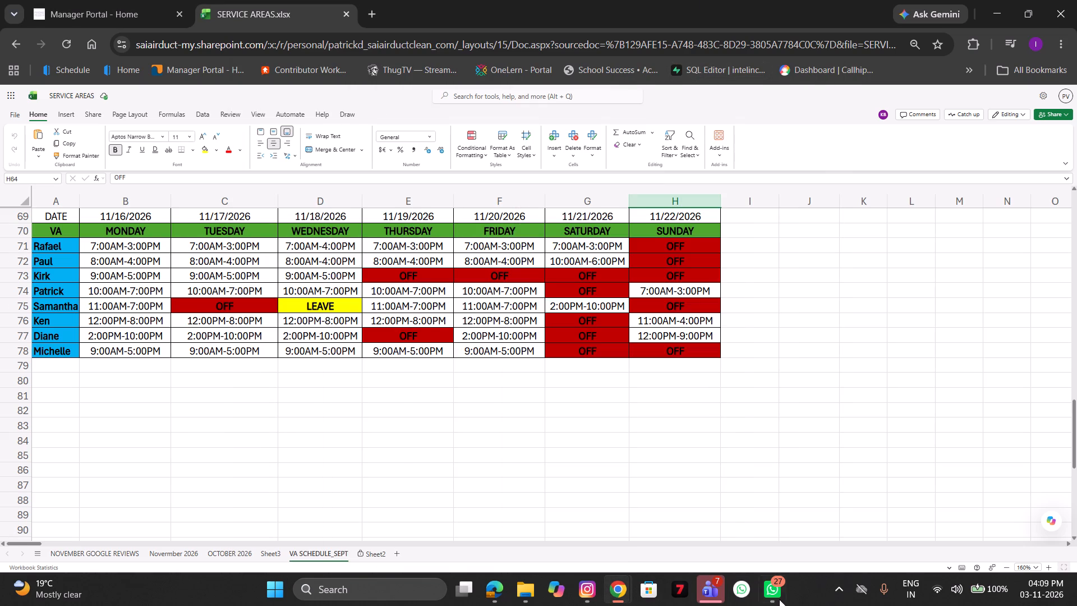
left_click(271, 598)
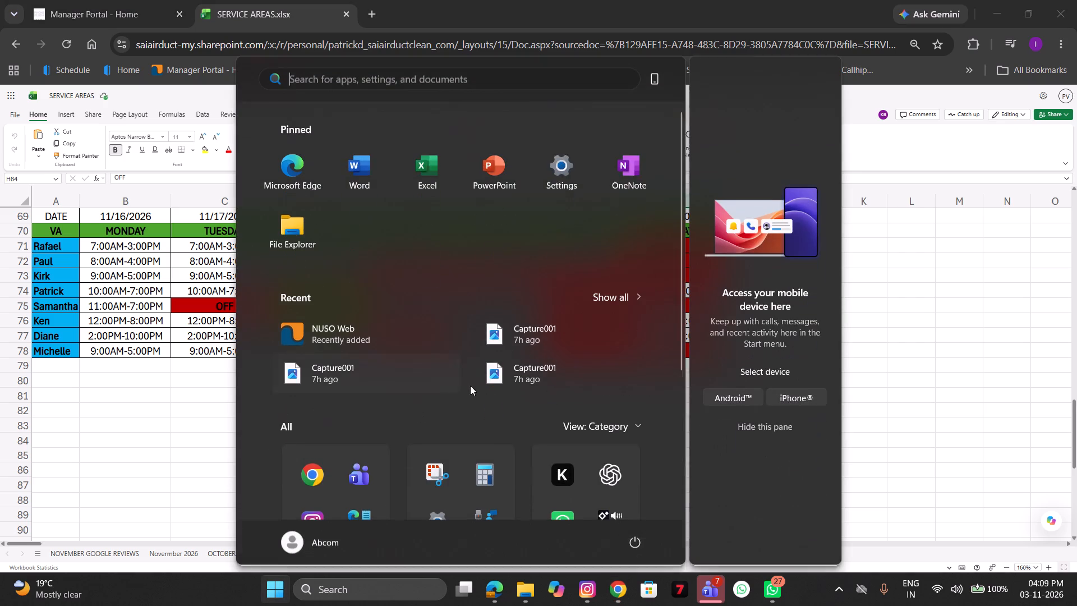
scroll(397, 341, "down", 3)
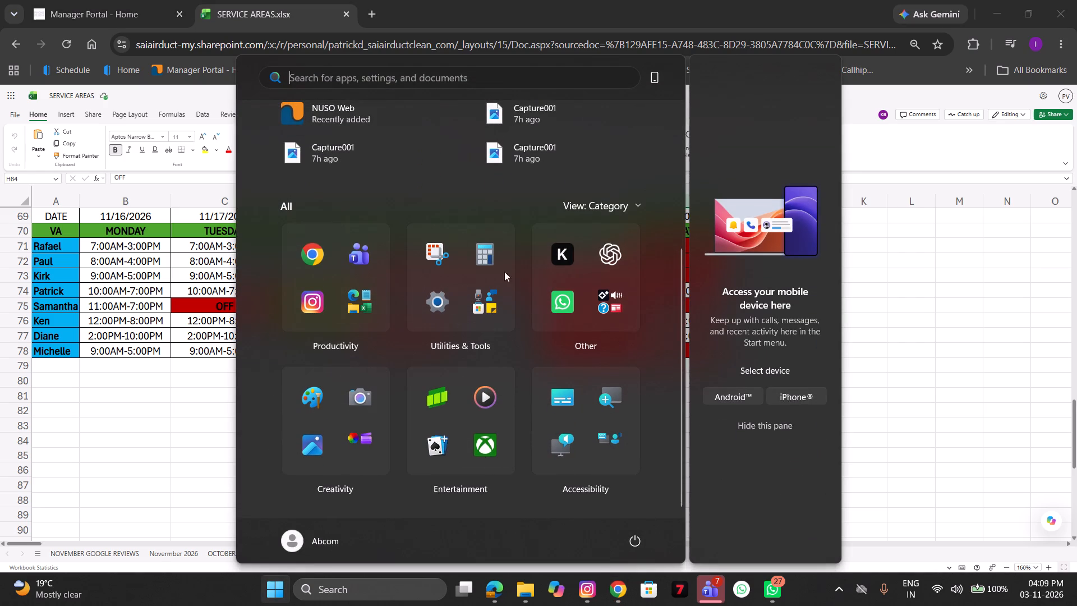
left_click(488, 252)
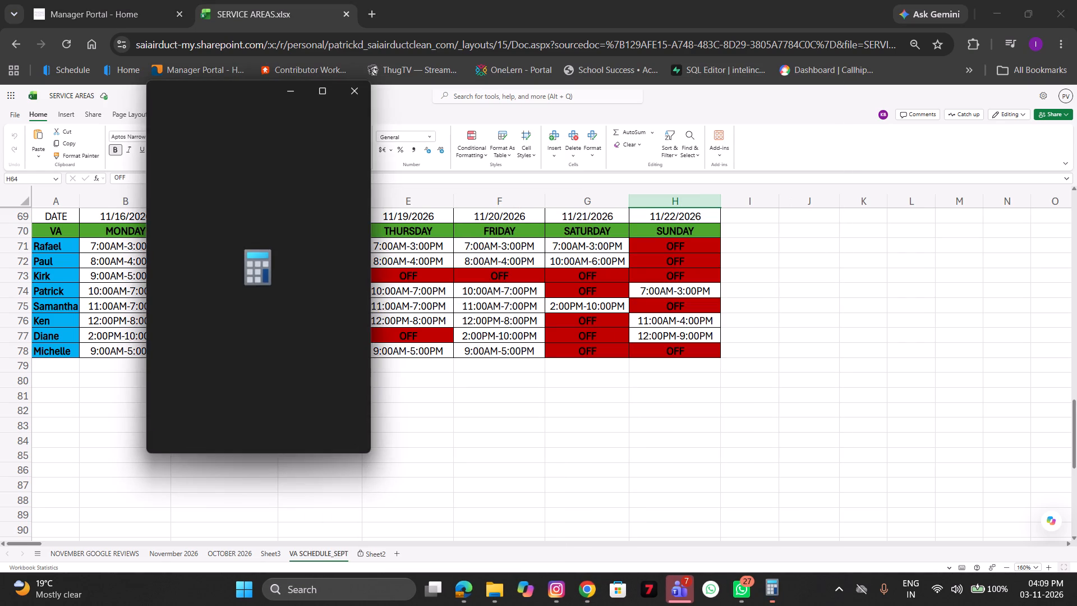
left_click(269, 249)
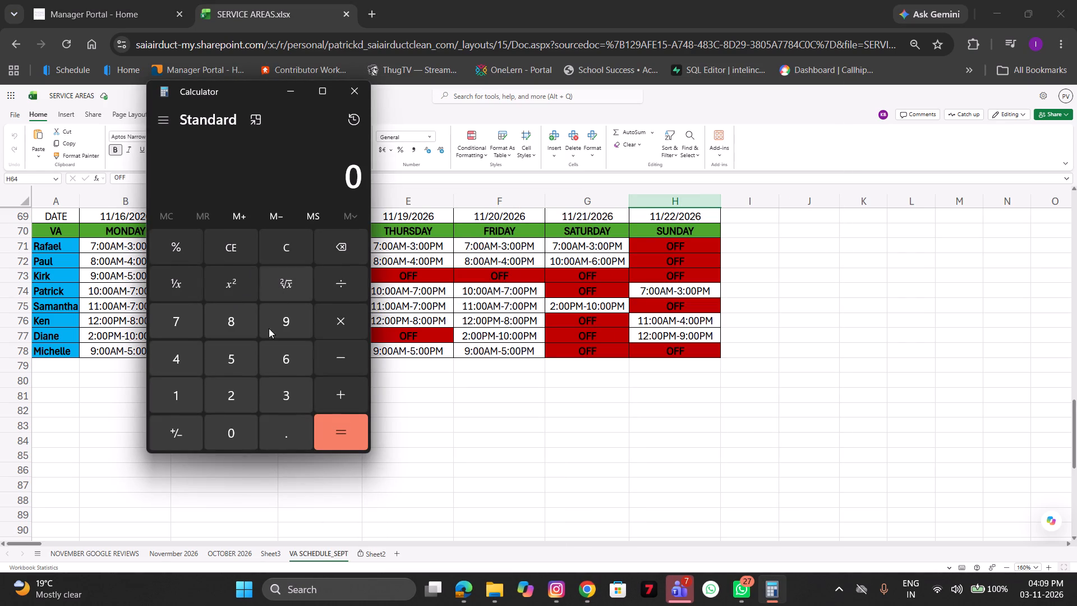
left_click(238, 382)
left_click(288, 396)
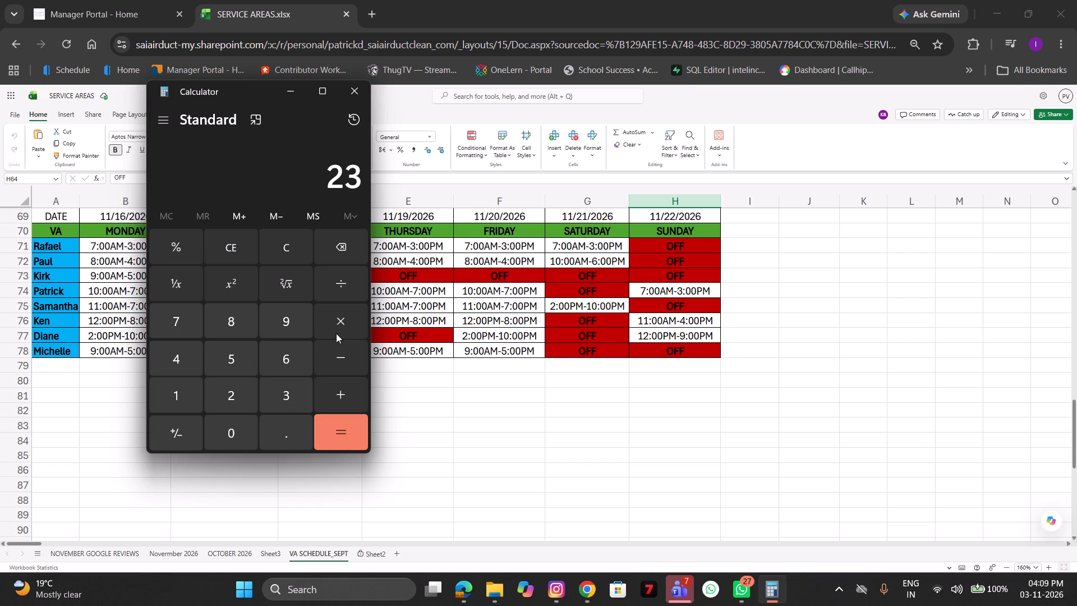
left_click(336, 333)
left_click(231, 326)
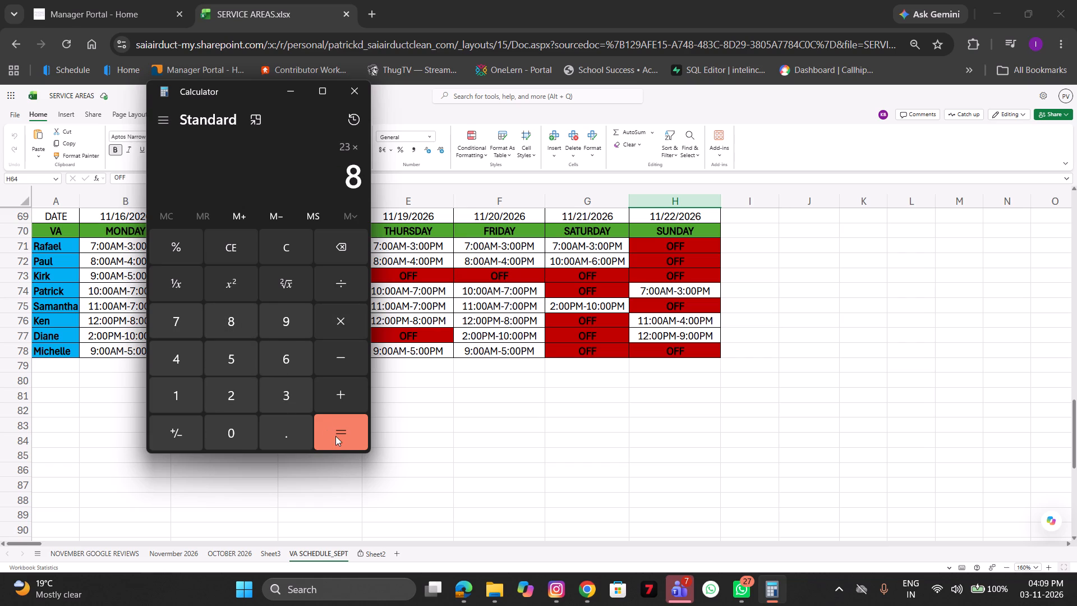
left_click(338, 438)
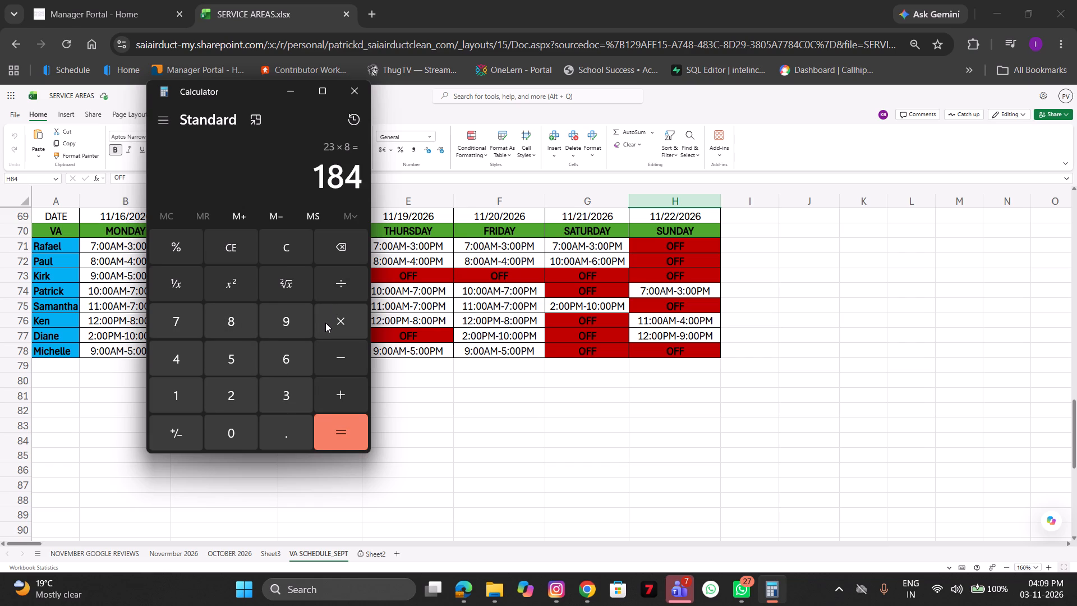
left_click(325, 323)
left_click(231, 354)
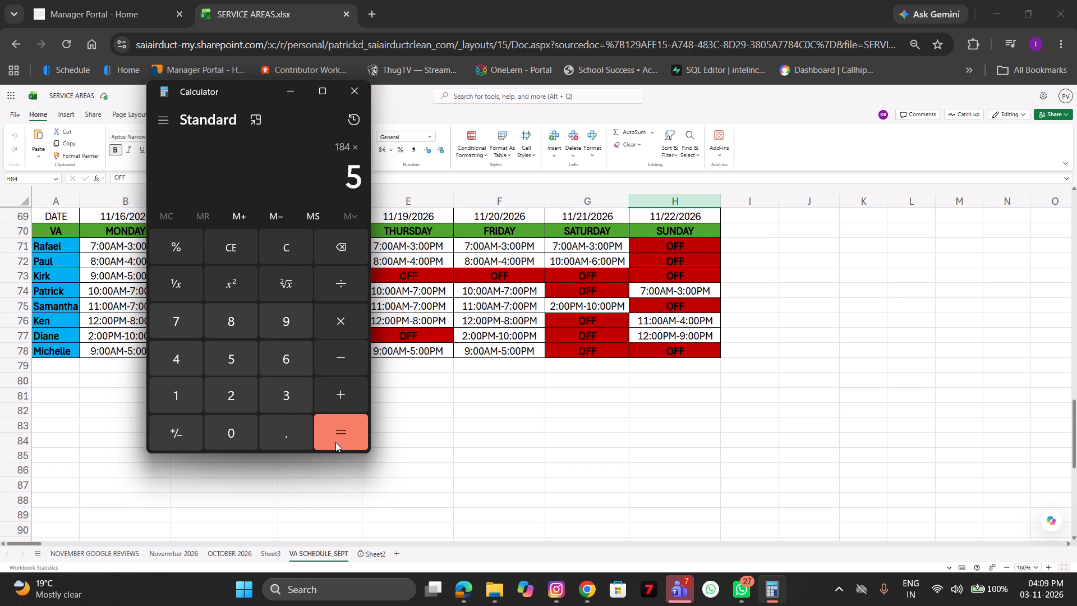
left_click(335, 442)
Move the calculator over the sheet, compute 920 − 50, multiply that result by 91, and close Calculator.
left_click_drag(241, 97, 505, 138)
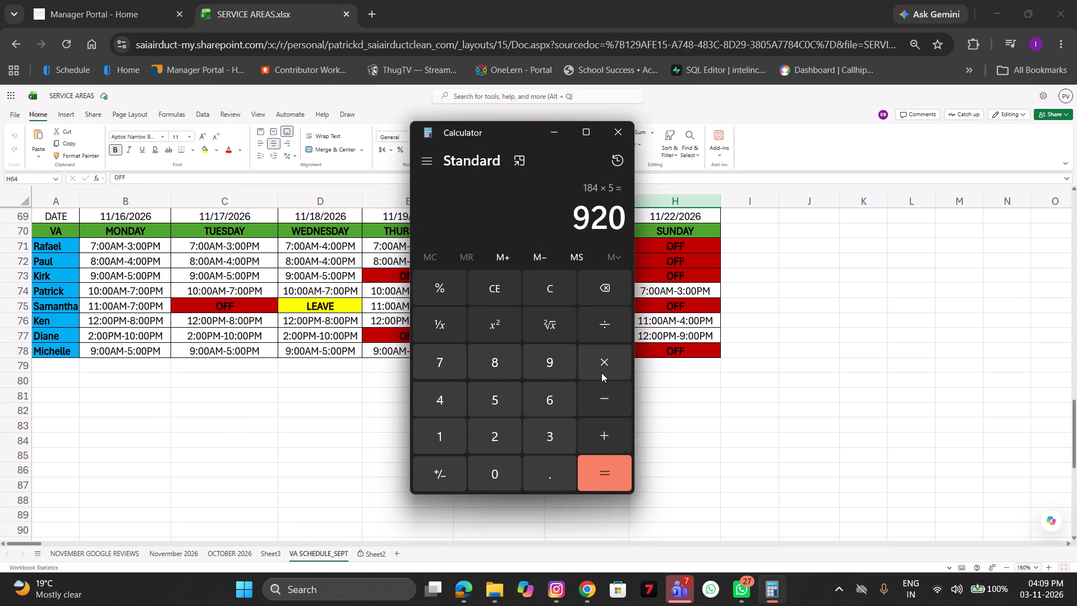
left_click(601, 373)
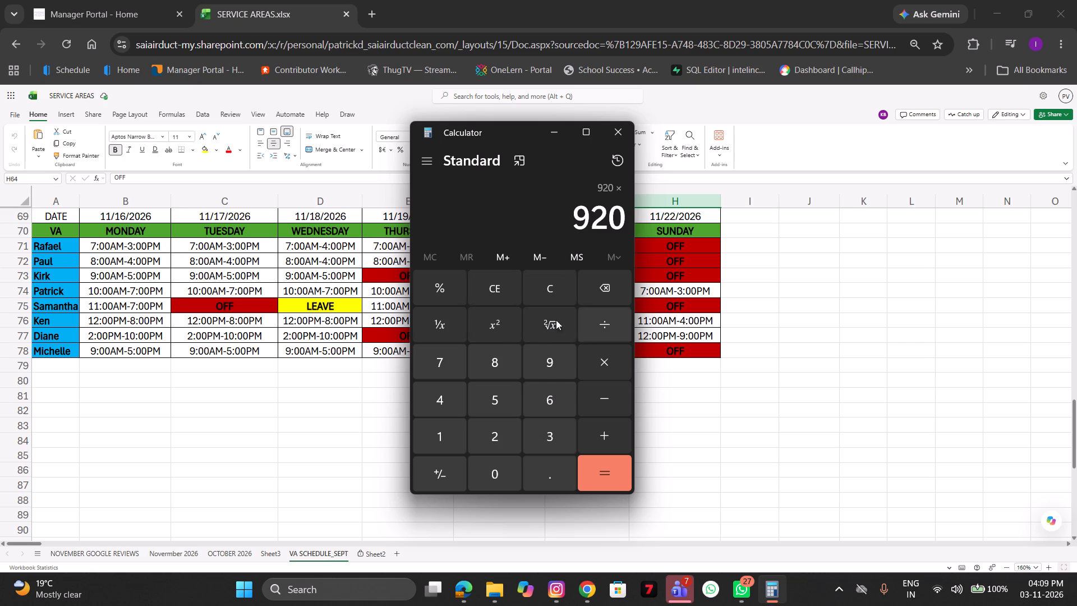
left_click(538, 284)
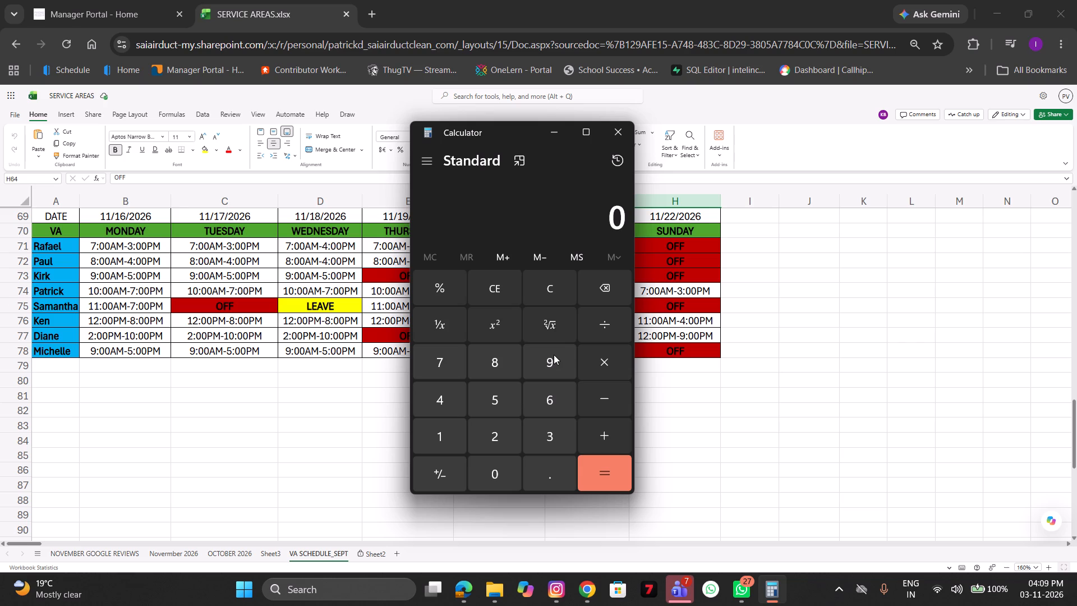
left_click(554, 355)
left_click(482, 439)
left_click(490, 461)
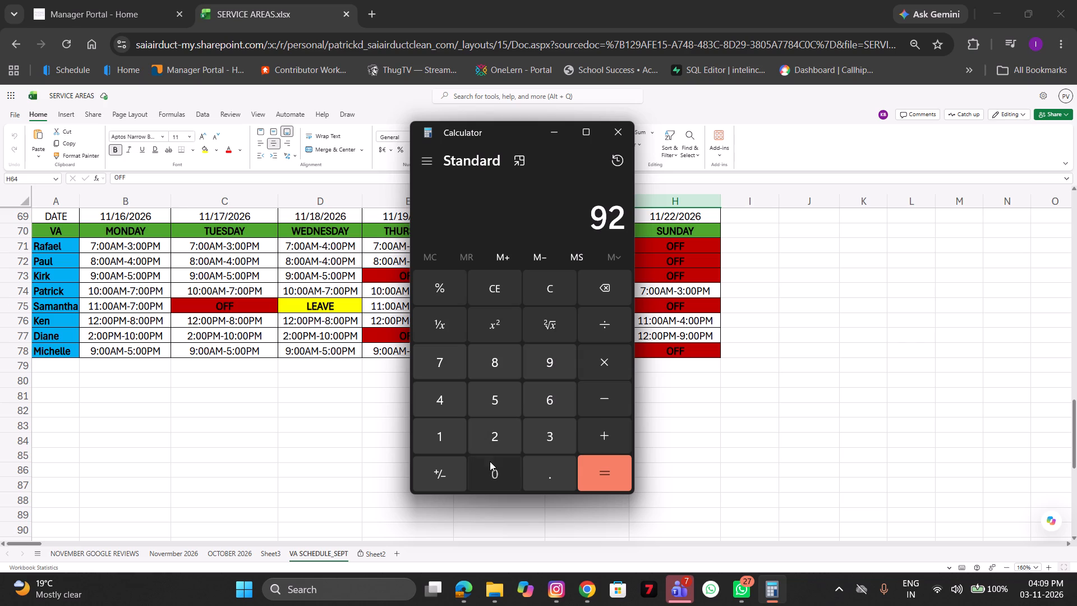
left_click(598, 412)
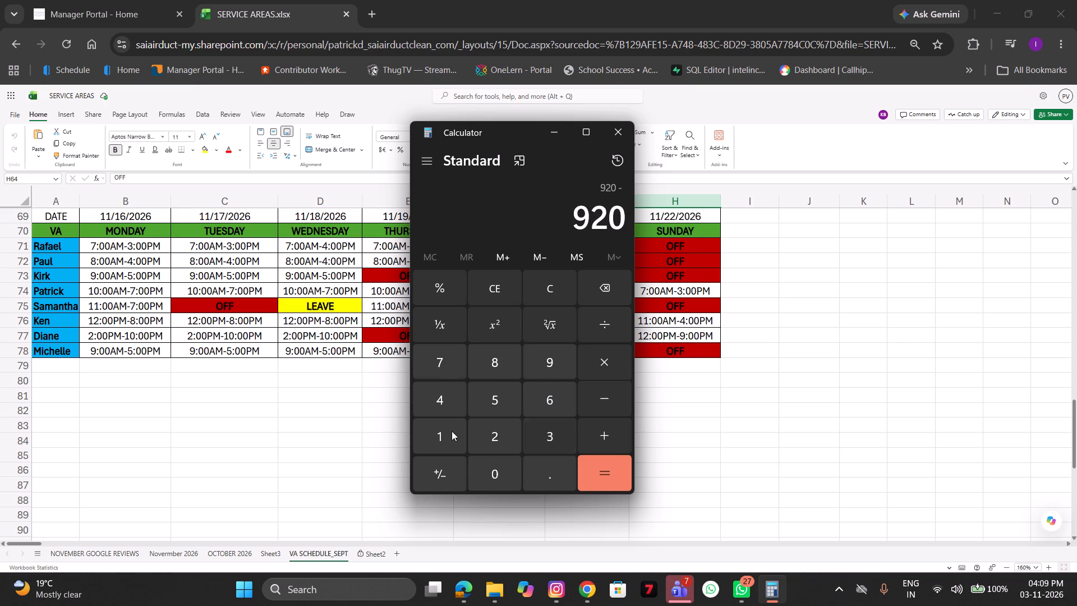
left_click(494, 401)
left_click(517, 478)
left_click(592, 474)
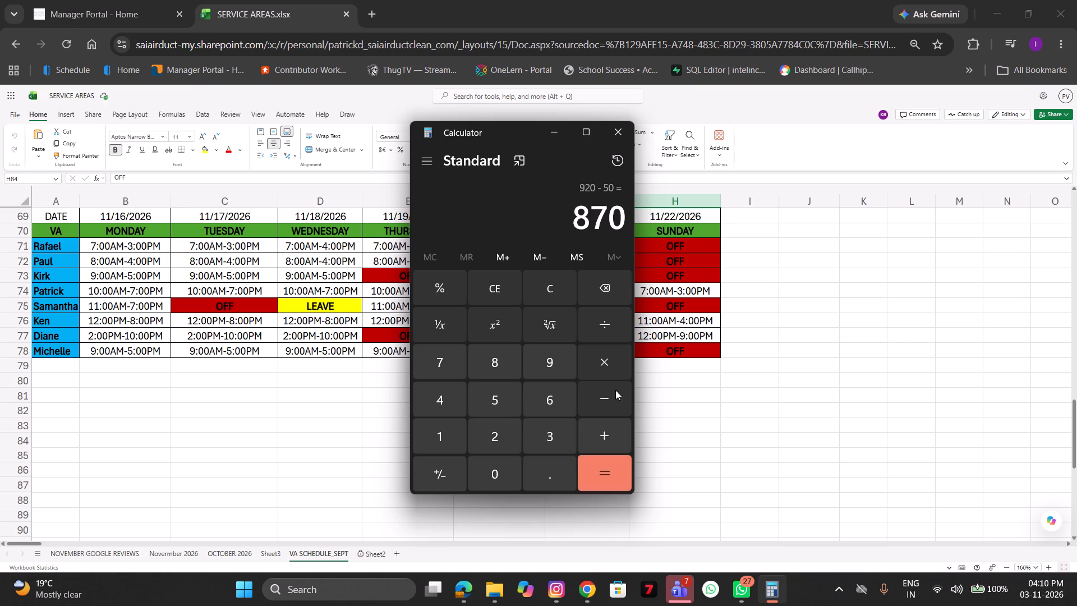
left_click(606, 357)
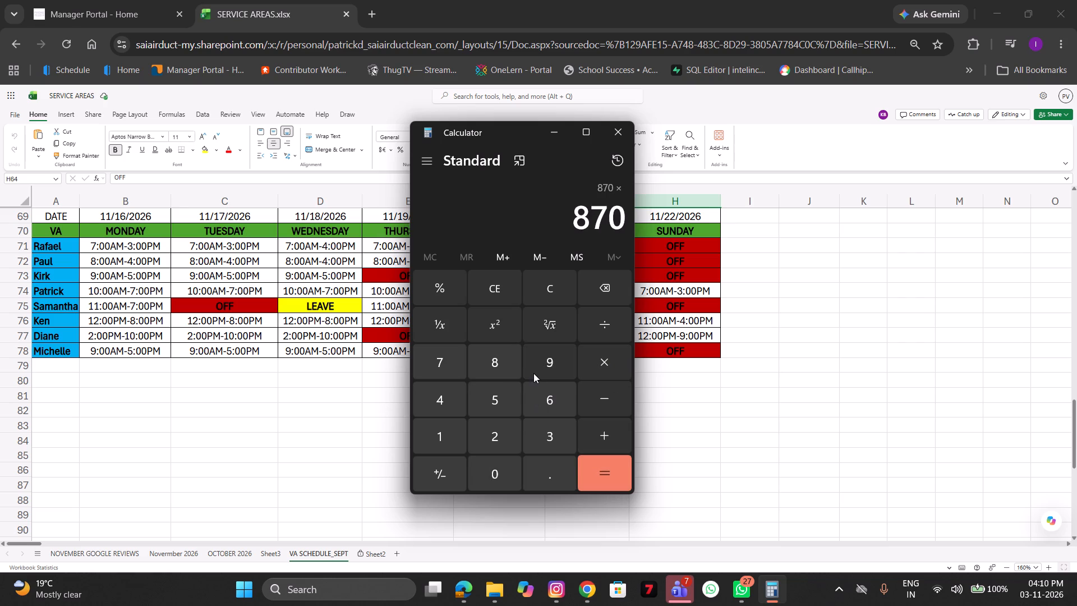
left_click(535, 373)
left_click(462, 432)
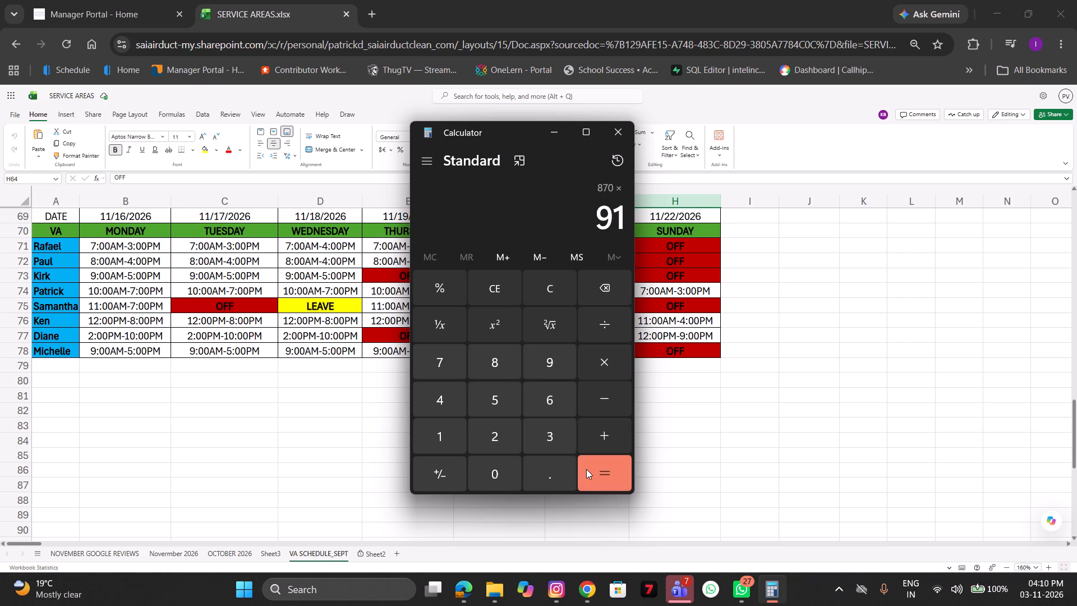
left_click(586, 469)
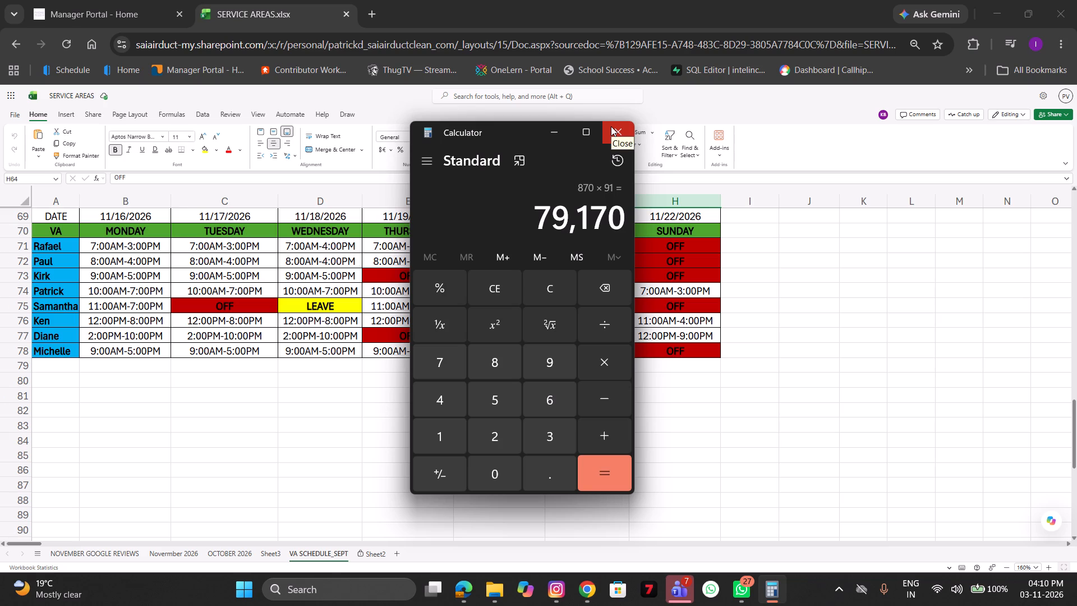
left_click(611, 126)
Look back through the earlier VA schedule weeks to the week of 10/5/2026.
scroll(641, 191, "up", 1)
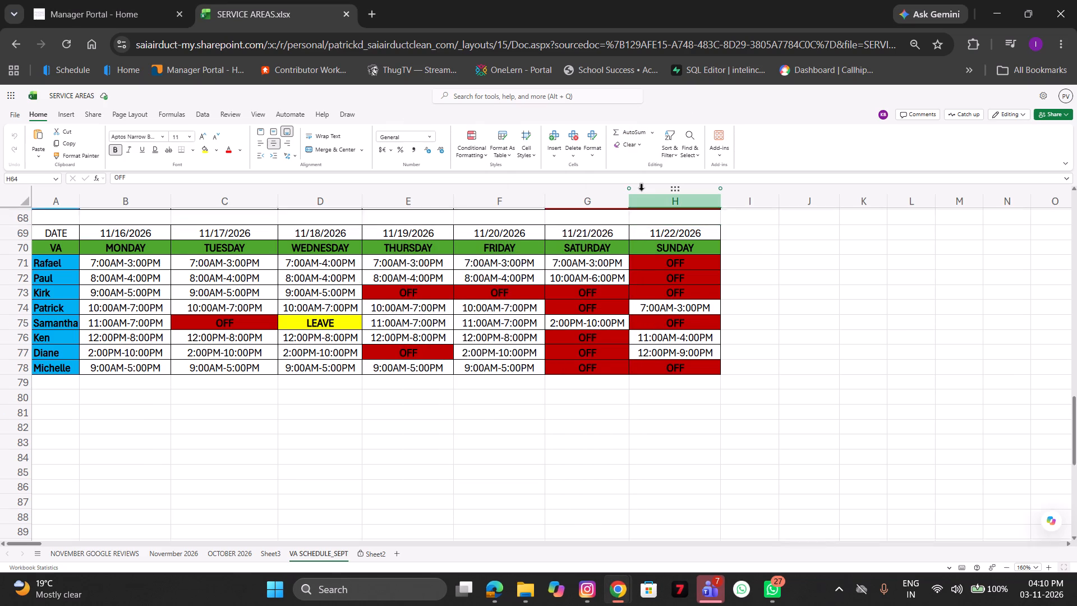
scroll(641, 191, "up", 2)
scroll(641, 191, "right", 1)
scroll(641, 191, "up", 2)
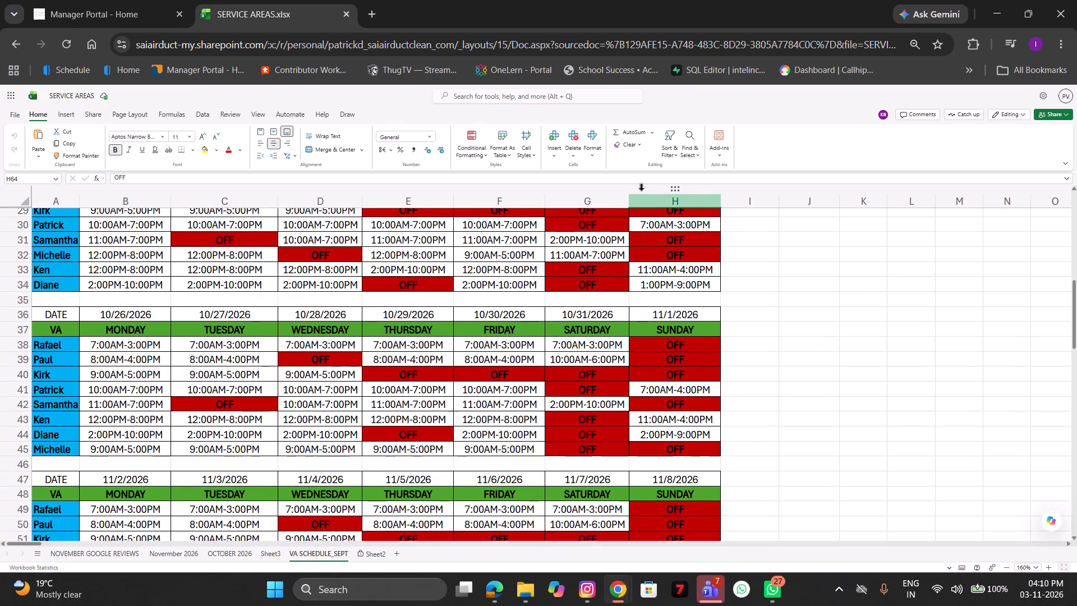
scroll(641, 191, "up", 4)
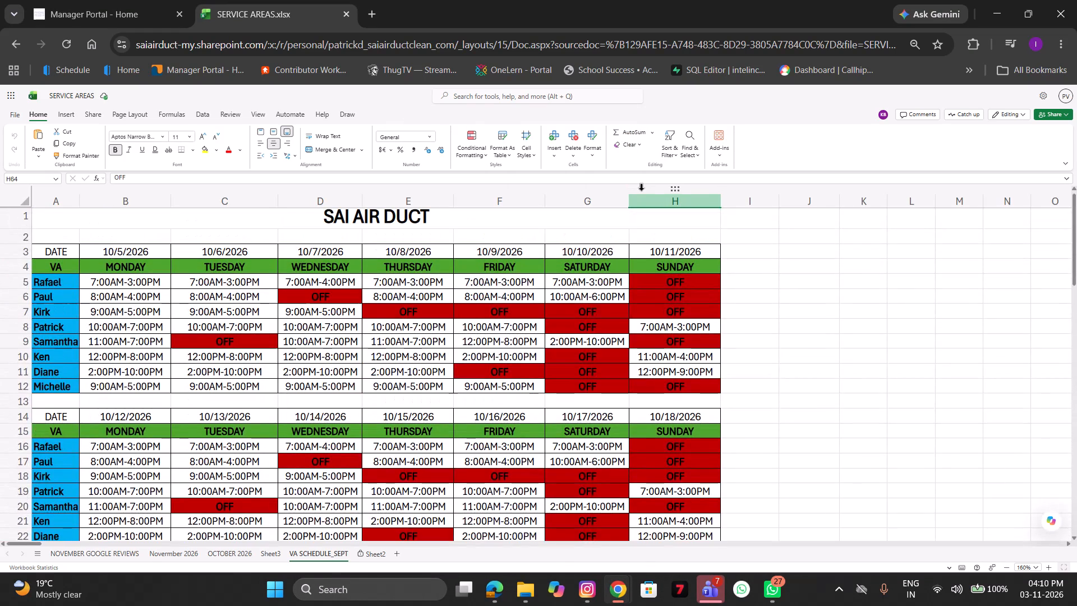
scroll(641, 191, "up", 2)
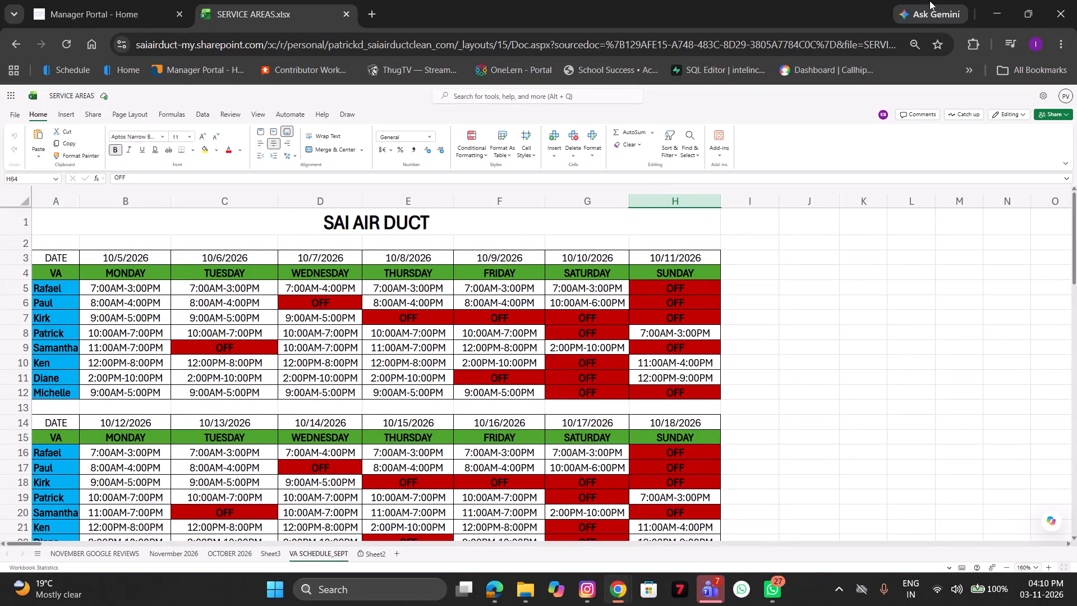